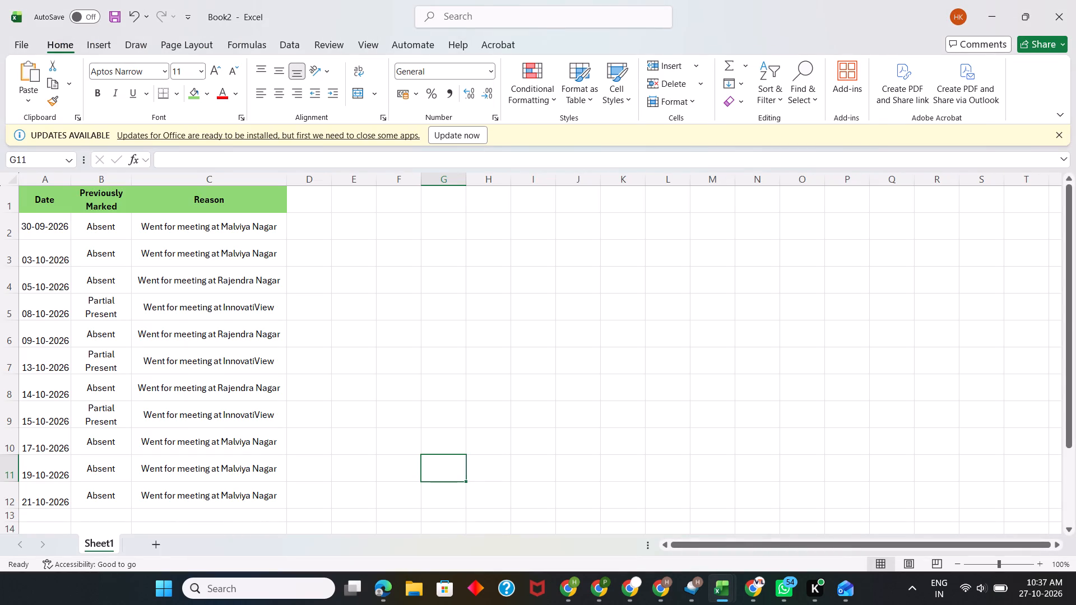
Switch to the attendance regularization page in Chrome and open the calendar for choosing the regularization date.
click(657, 604)
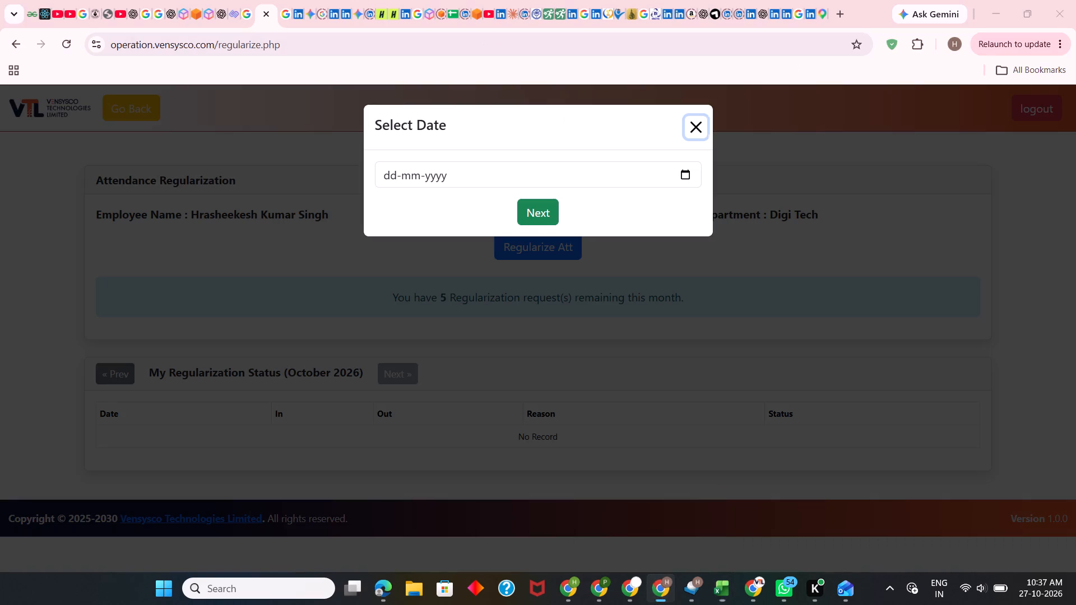
click(683, 178)
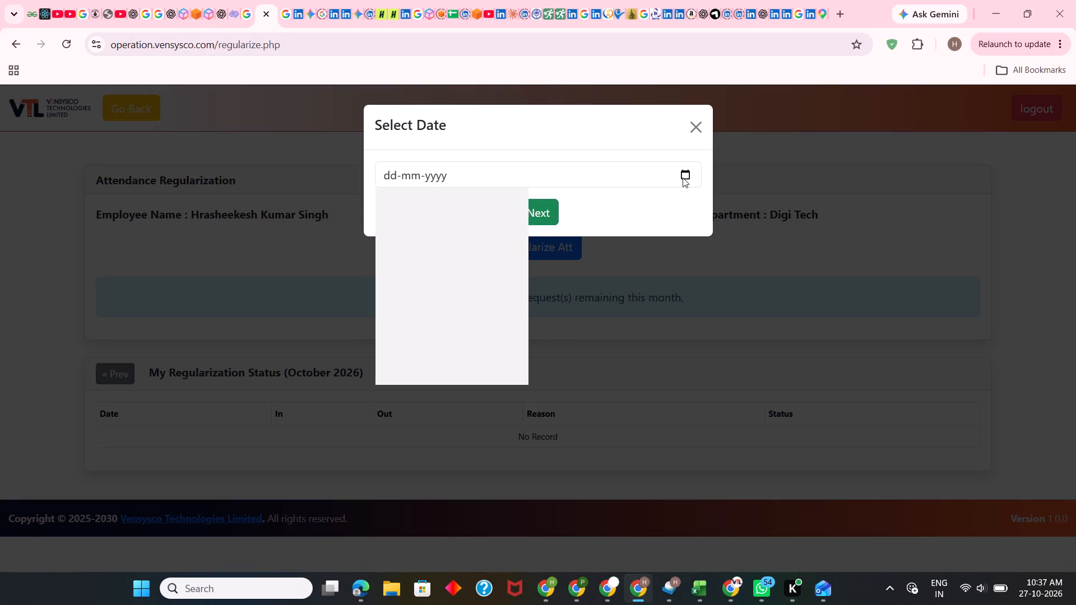
Leave the attendance page and switch to the AWS Leads Sheet in the other Chrome window.
click(804, 13)
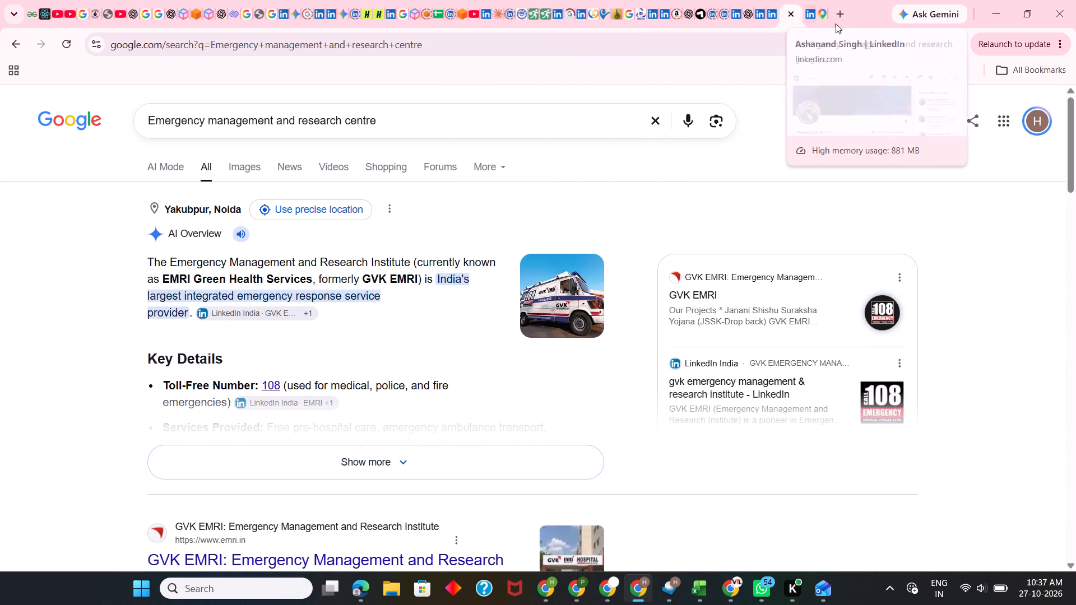
click(736, 602)
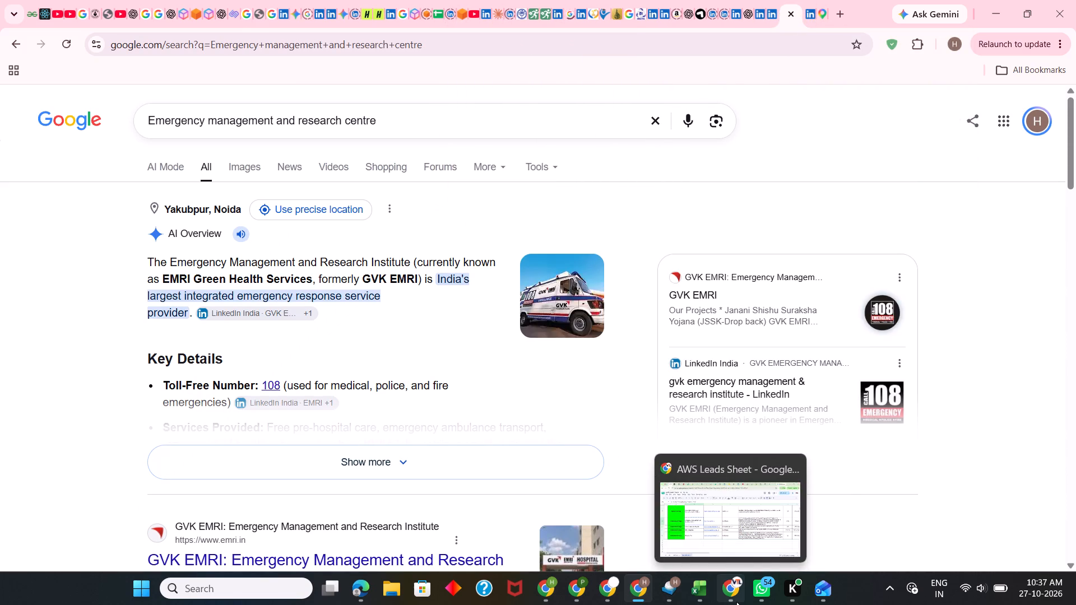
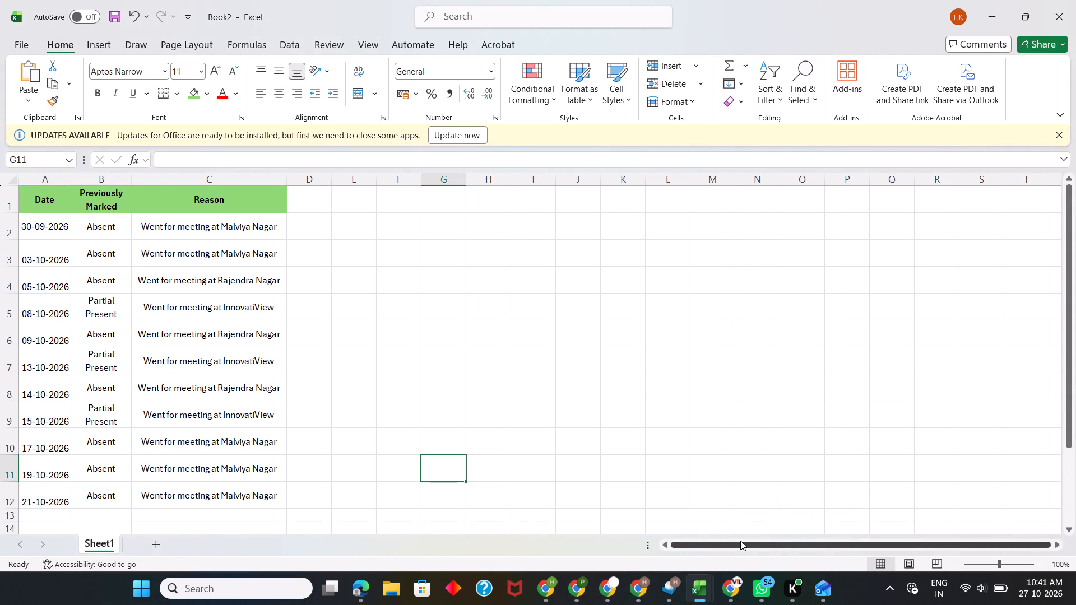
Switch to the attendance regularization page in Chrome, choose 30-09-2026 as the date and proceed to the type selection.
click(633, 581)
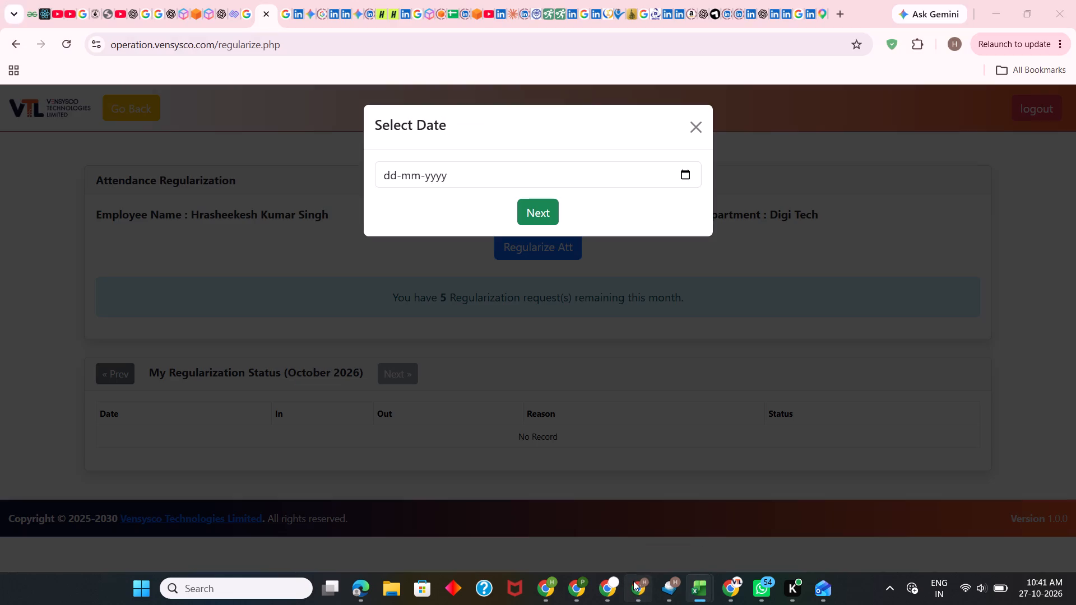
click(681, 171)
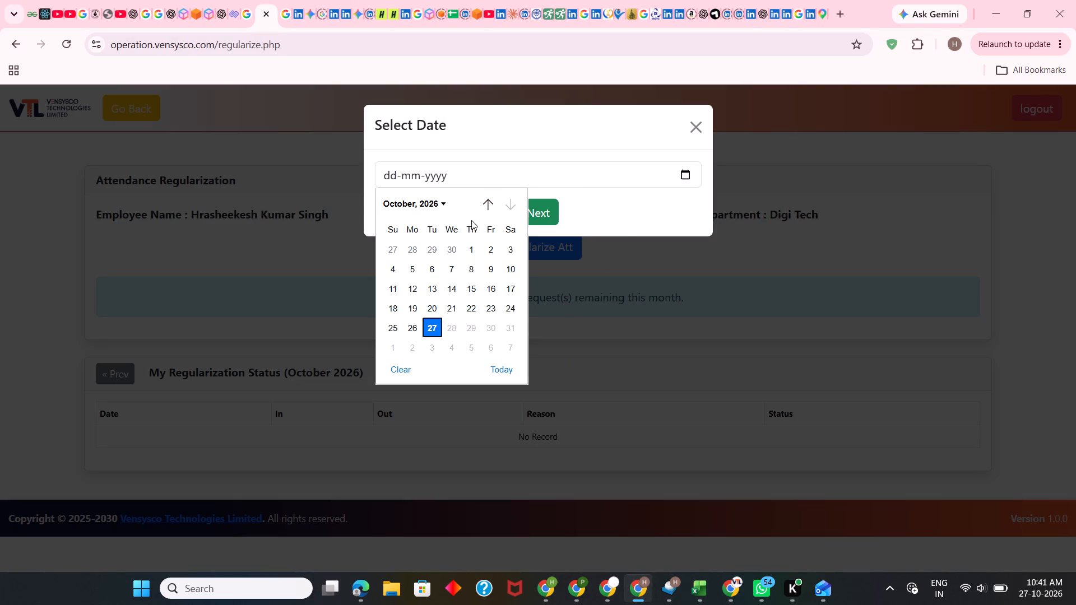
click(488, 203)
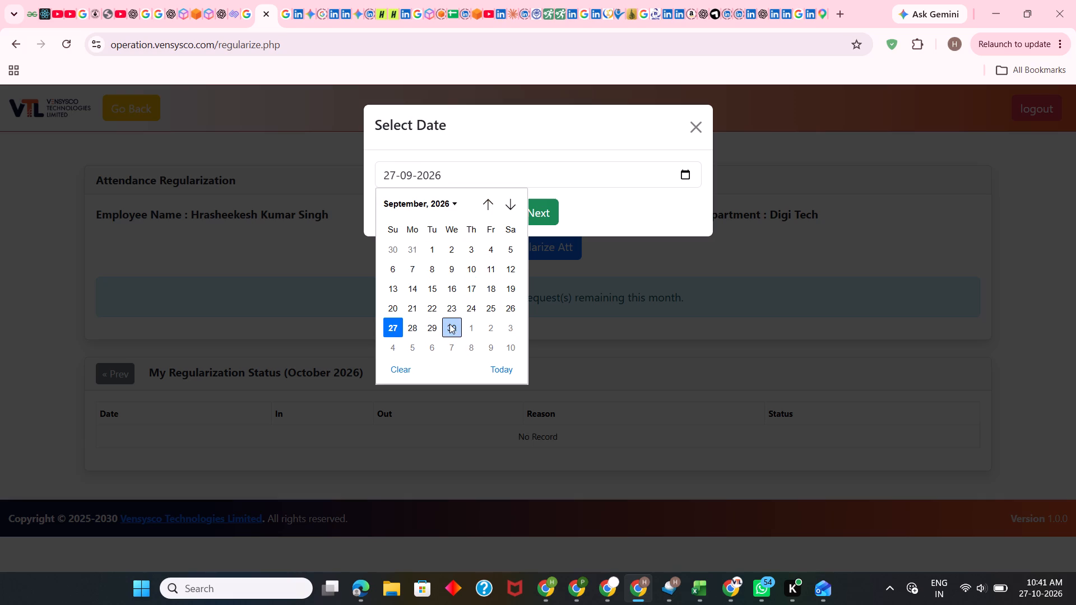
click(449, 324)
click(533, 216)
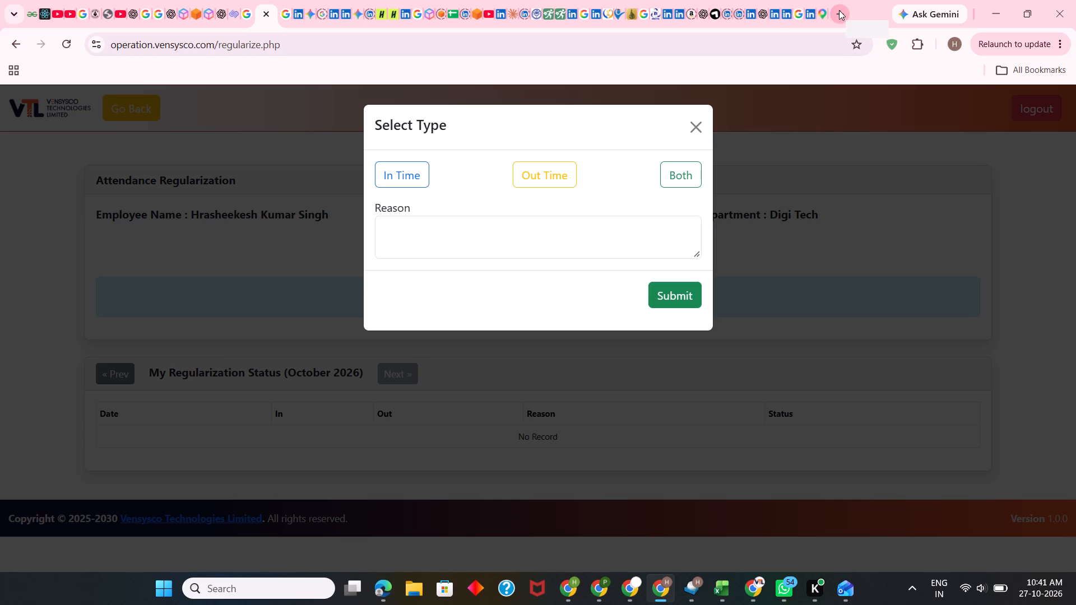
Open the operation.vensysco.com attendance roster in another browser tab and examine the 30 September 2026 entry.
click(290, 8)
click(310, 41)
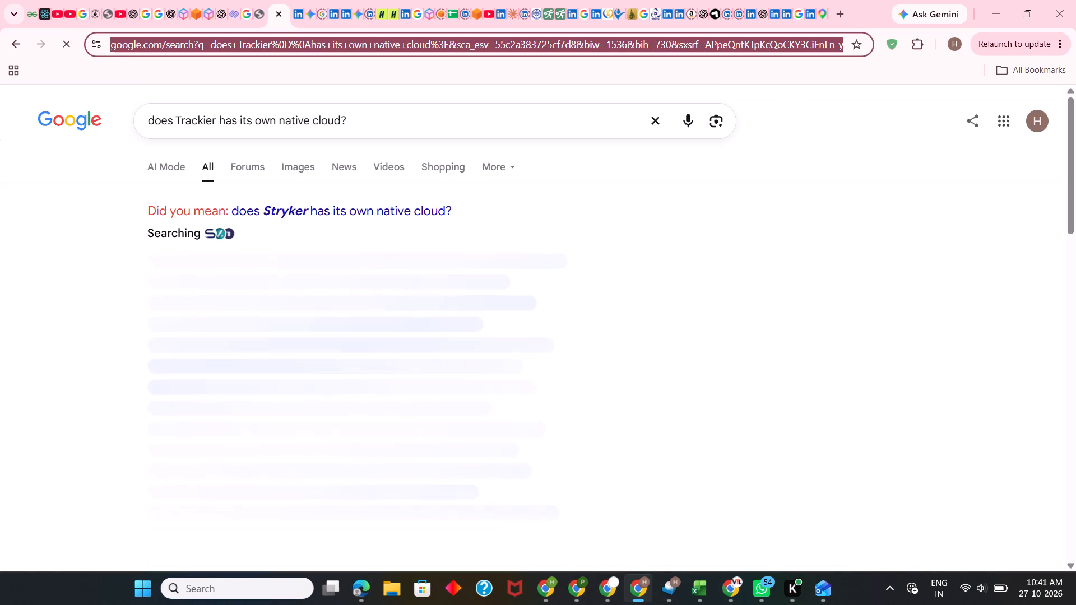
text(oper)
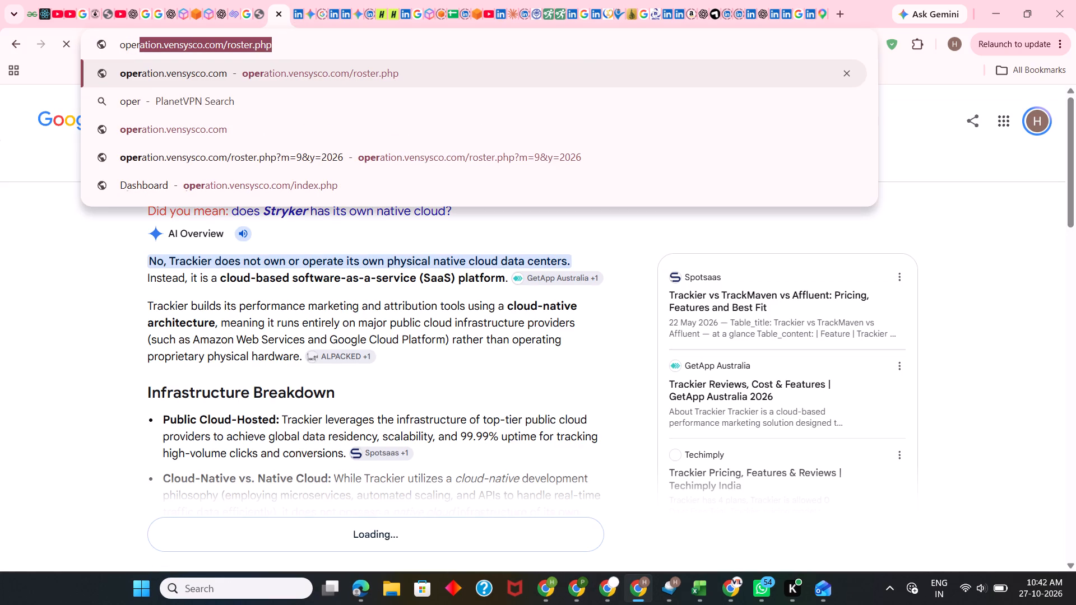
key(Return)
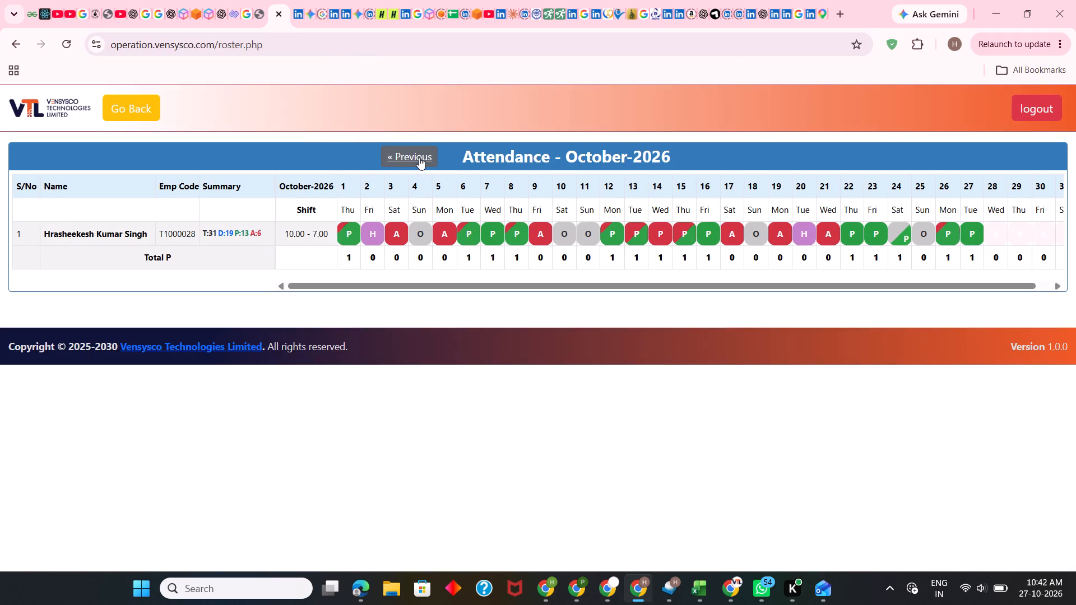
click(419, 157)
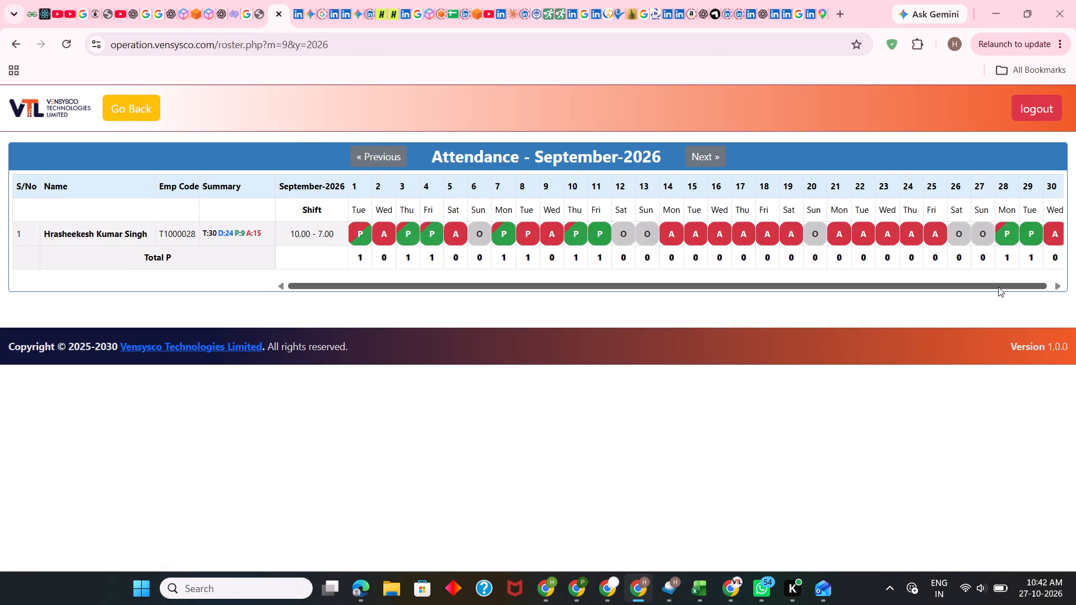
drag(998, 287, 1048, 282)
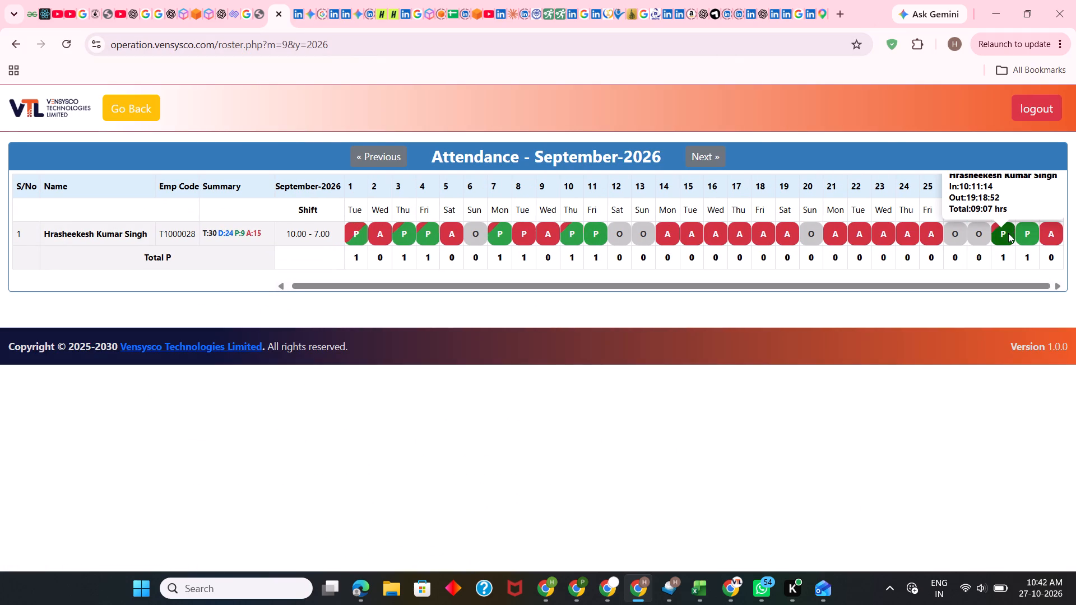
click(1048, 230)
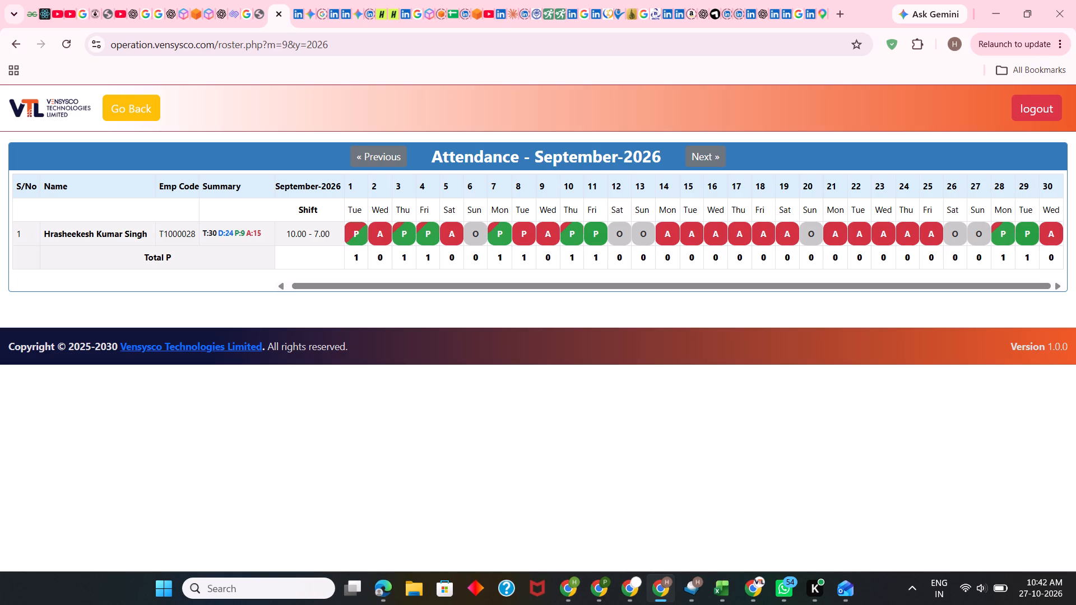
click(1053, 235)
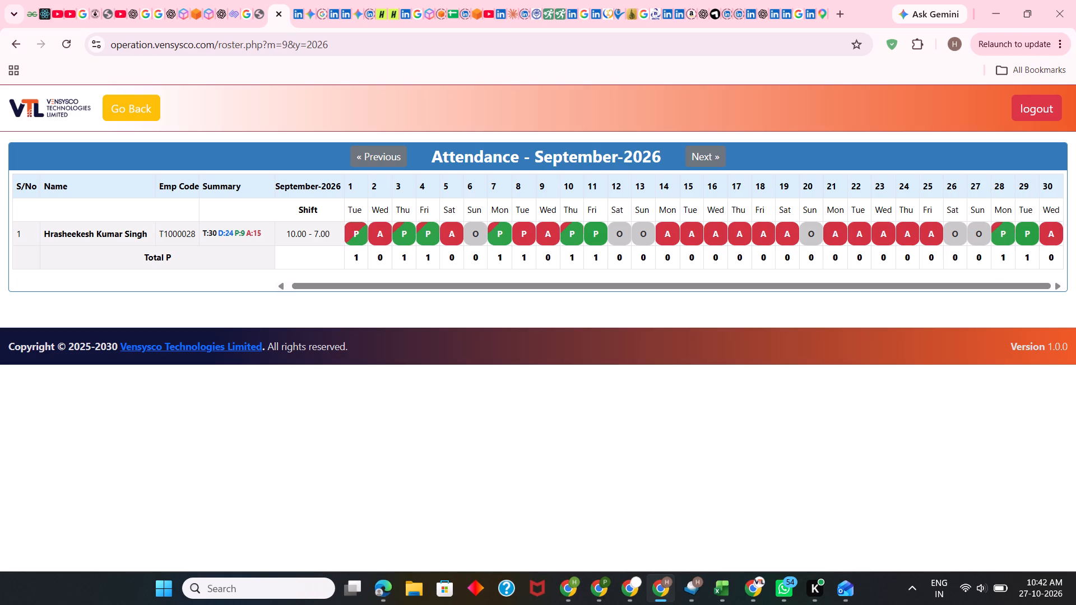
click(1052, 231)
Back in the regularization form, choose Both for in and out time and enter "Meeting" as the reason.
click(263, 9)
click(405, 180)
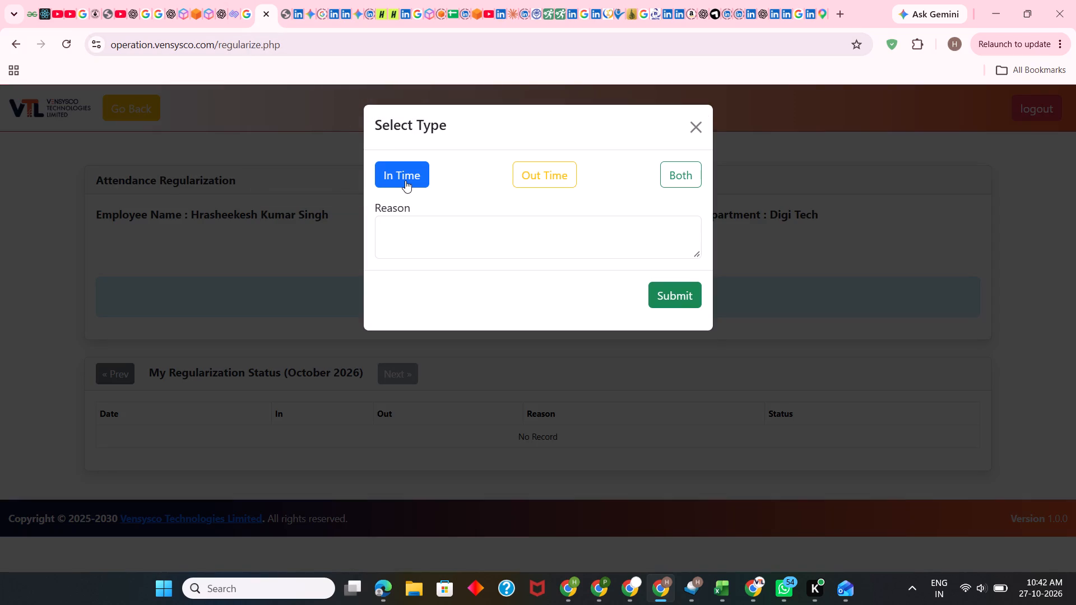
click(667, 180)
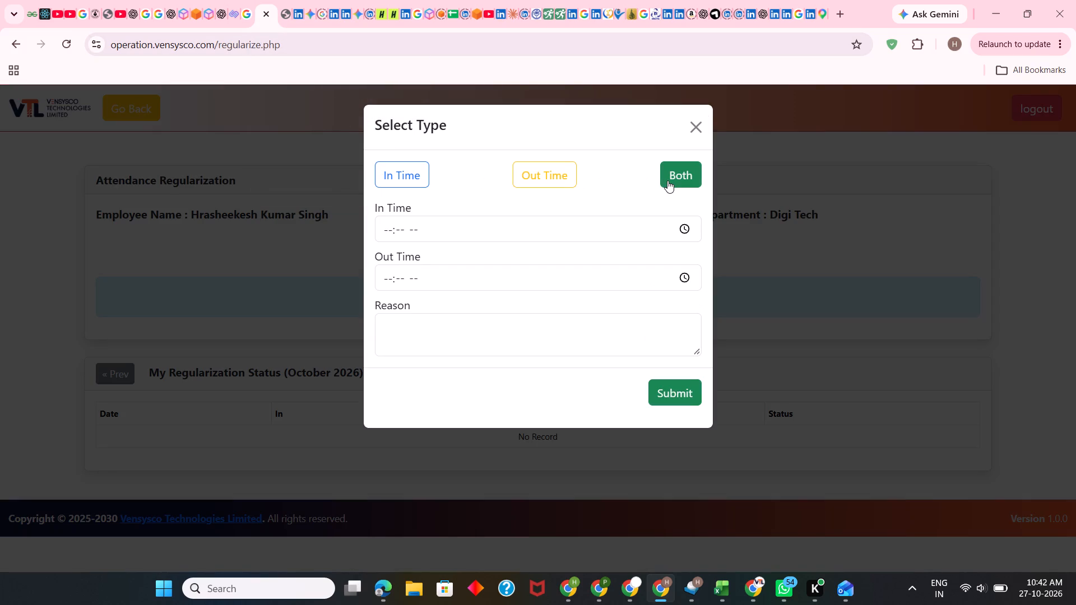
click(683, 231)
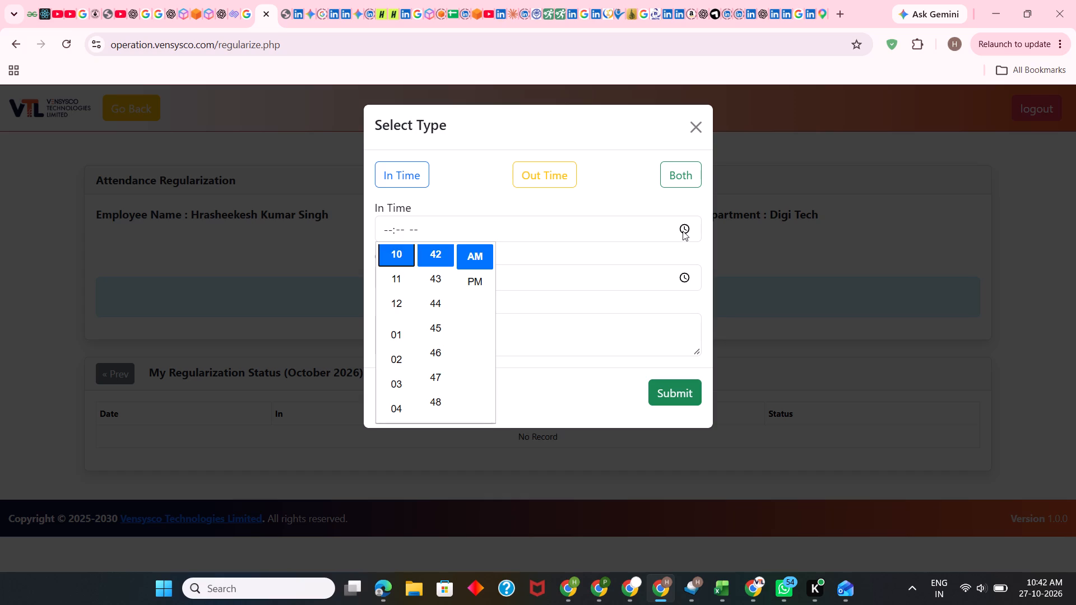
click(658, 248)
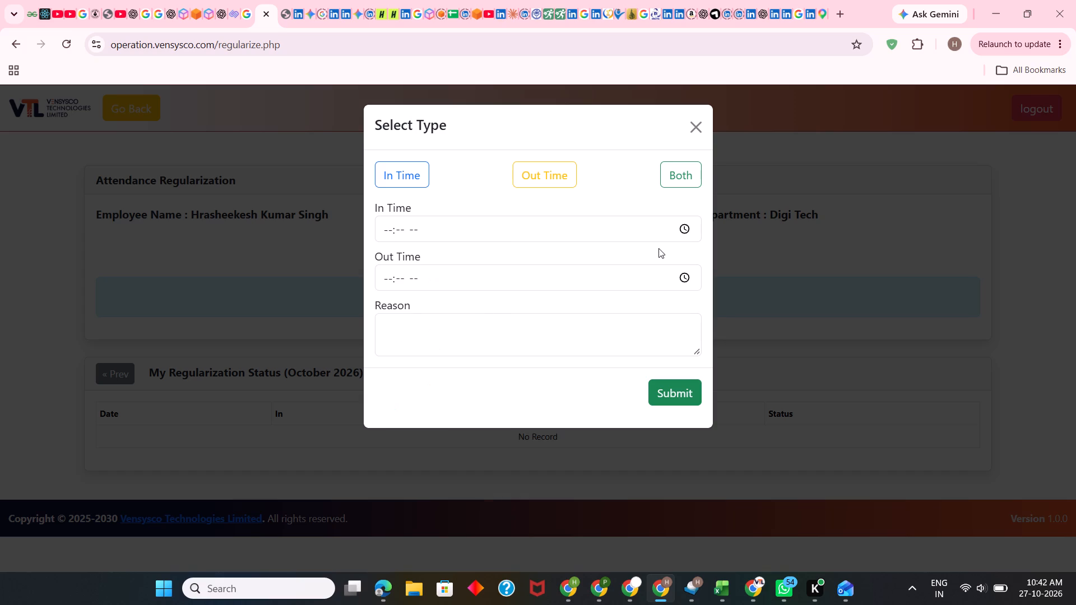
click(608, 322)
text(Meeting)
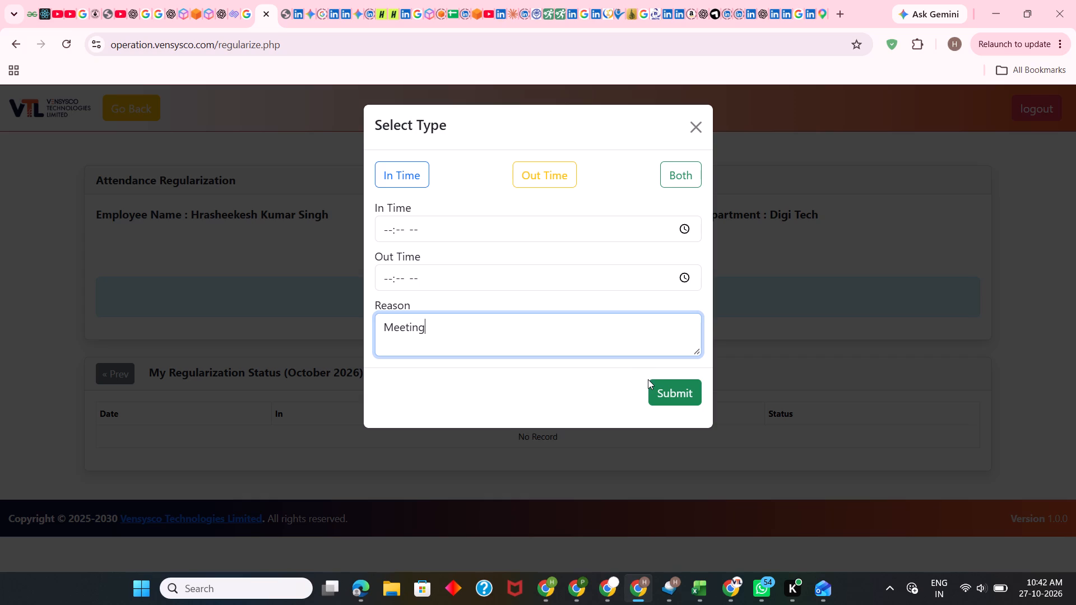
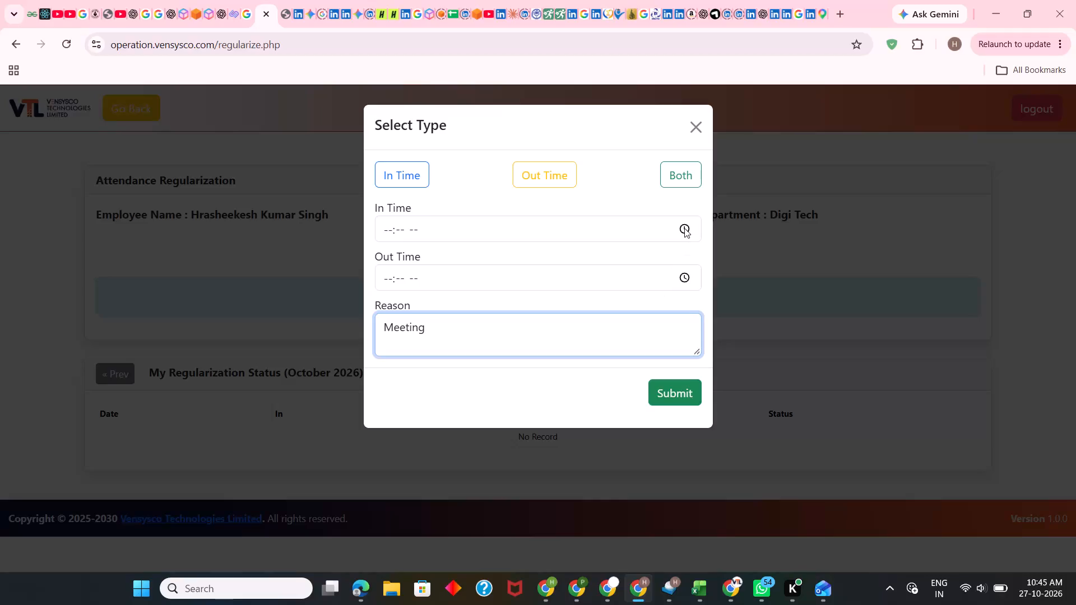
Set the in time to 10:00 AM and the out time to 07:00 PM for the regularization request.
click(684, 228)
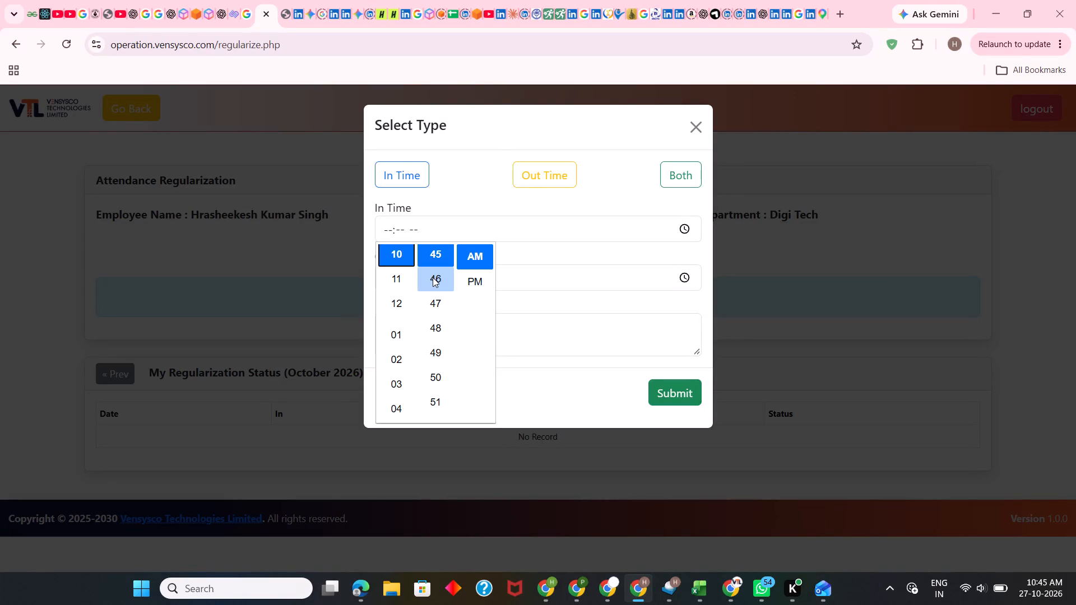
scroll(433, 277, down, 4)
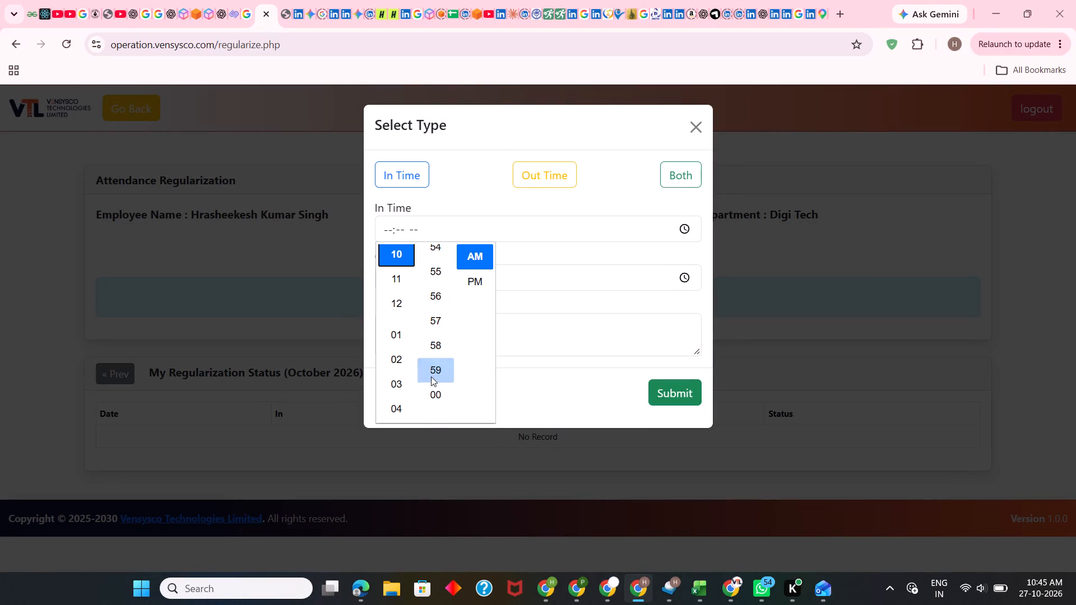
click(432, 388)
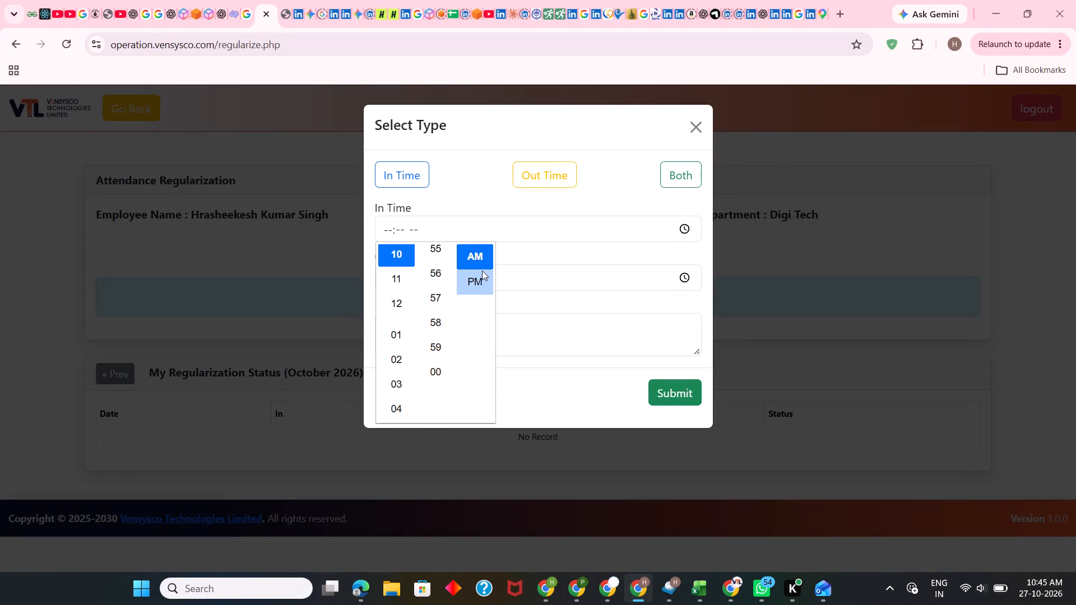
click(440, 365)
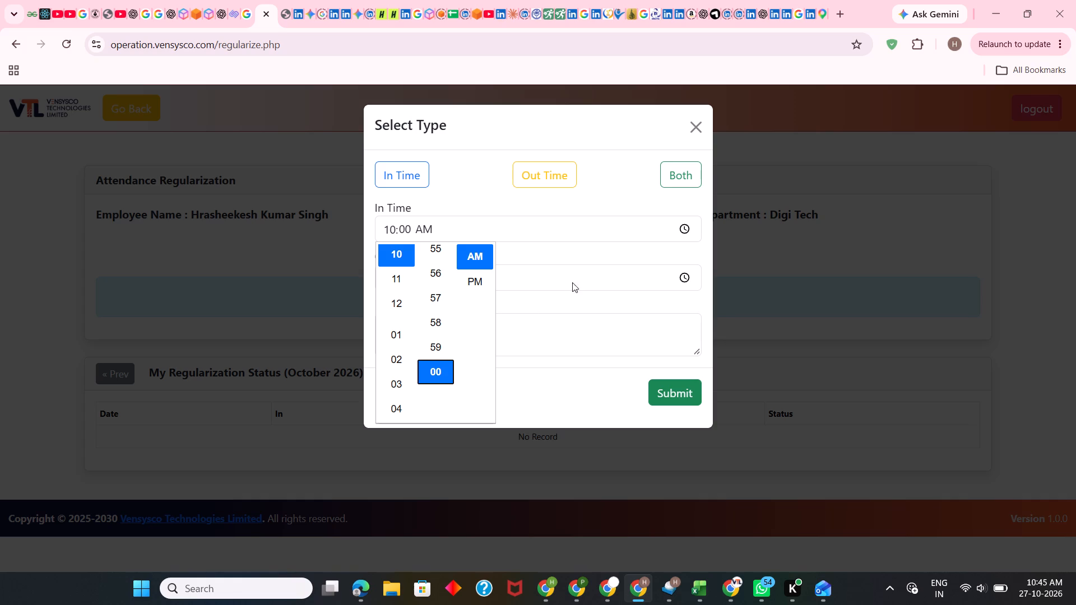
click(683, 280)
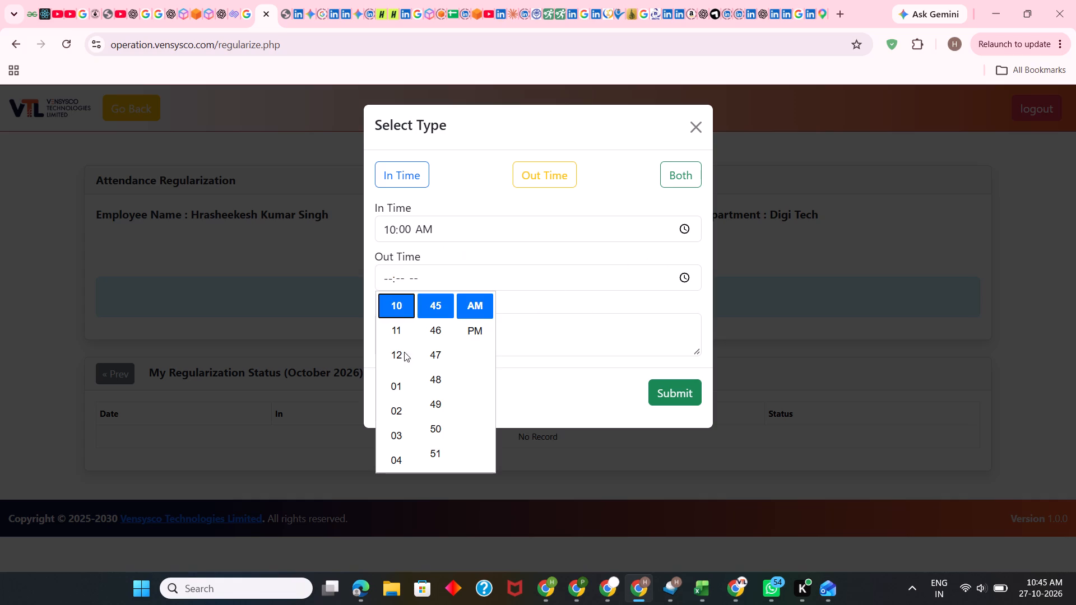
scroll(401, 373, down, 3)
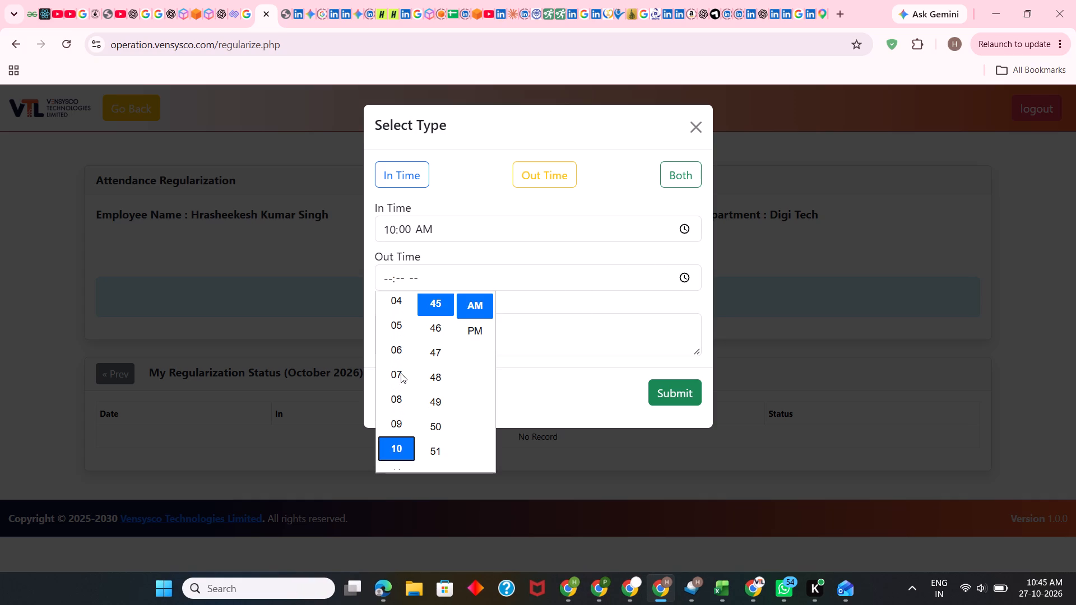
click(401, 373)
scroll(444, 460, down, 1)
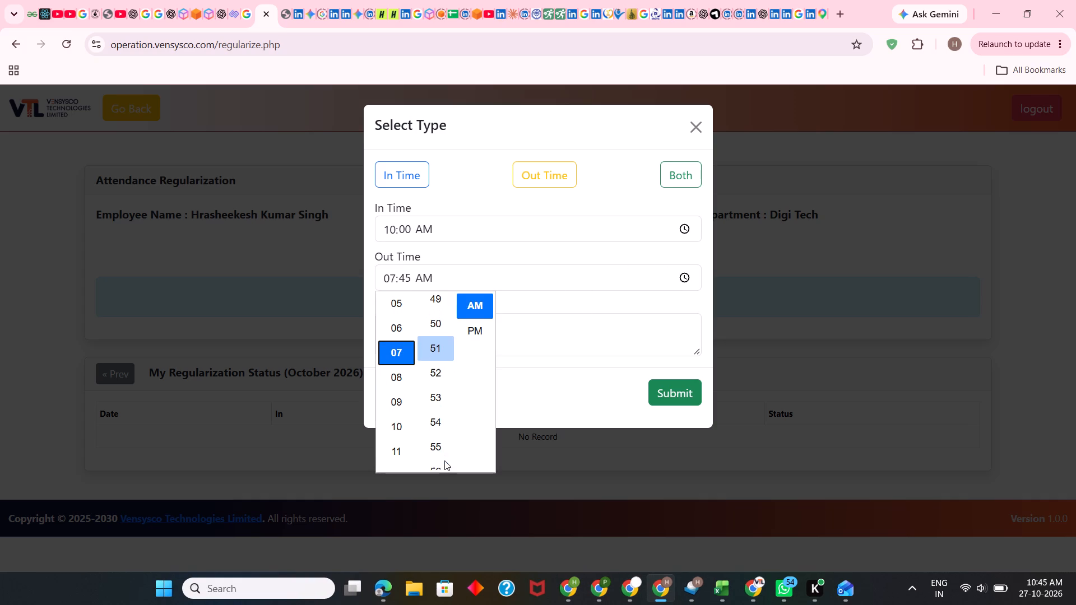
scroll(444, 460, down, 1)
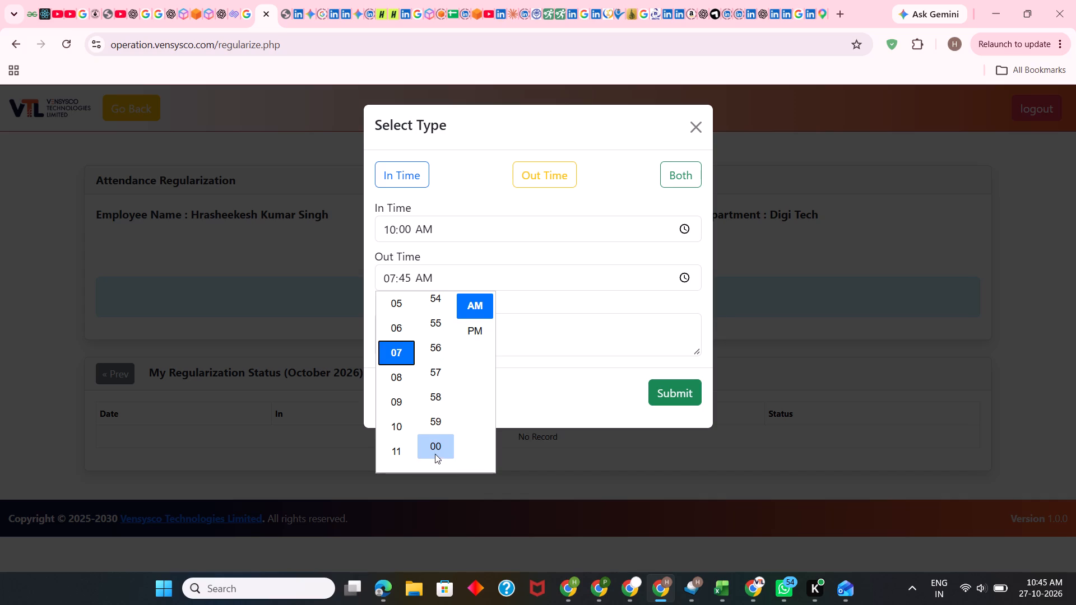
click(436, 455)
click(478, 329)
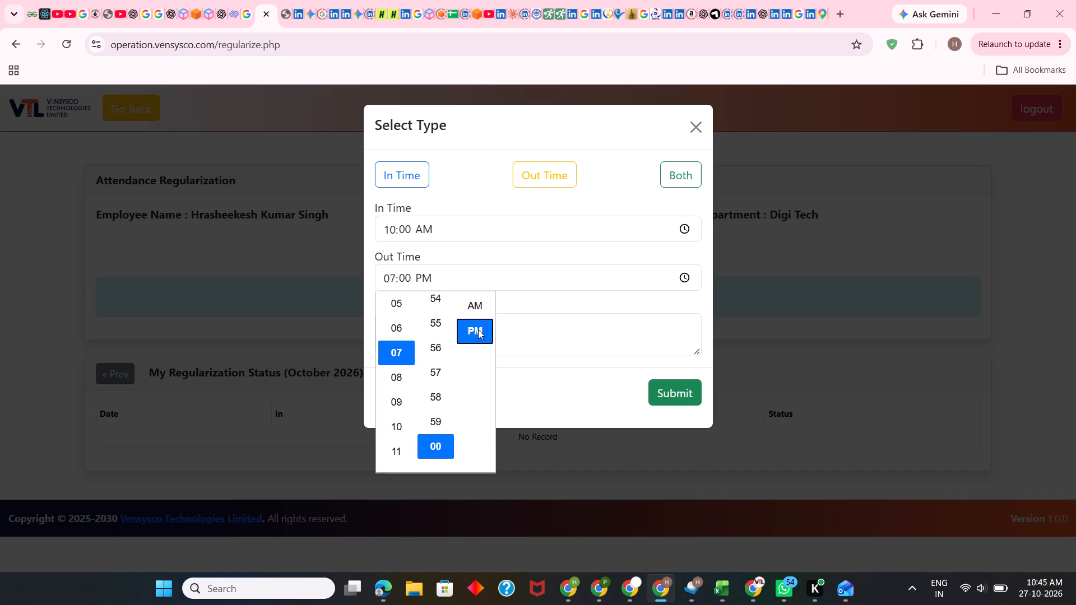
click(657, 304)
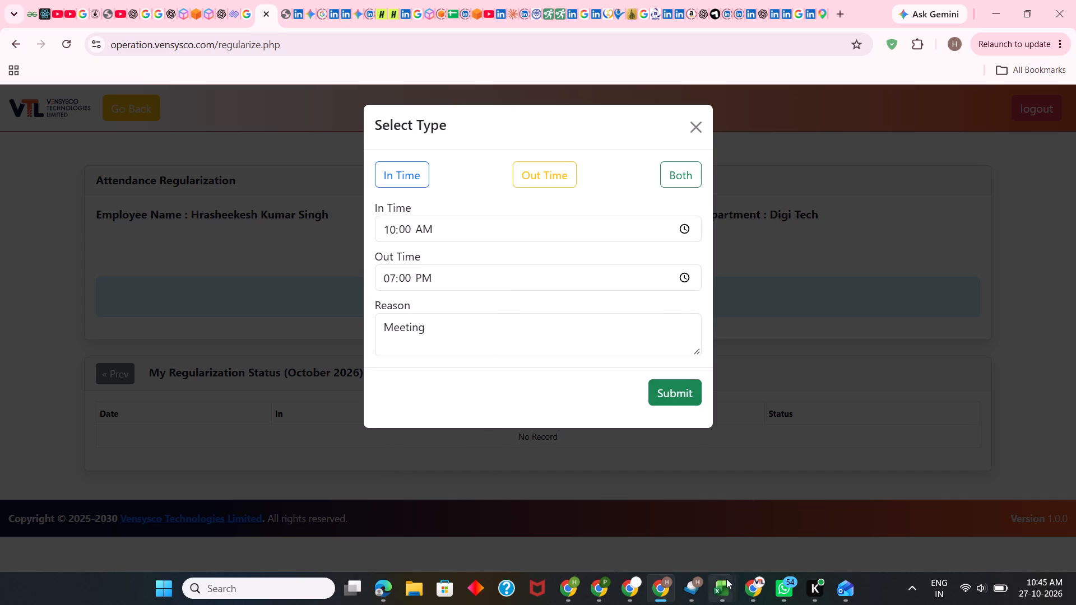
Consult the 30-09-2026 reason in the Excel sheet, complete the form's reason as "Meeting at Malviya Nagar" in Chrome, and submit the request.
click(791, 518)
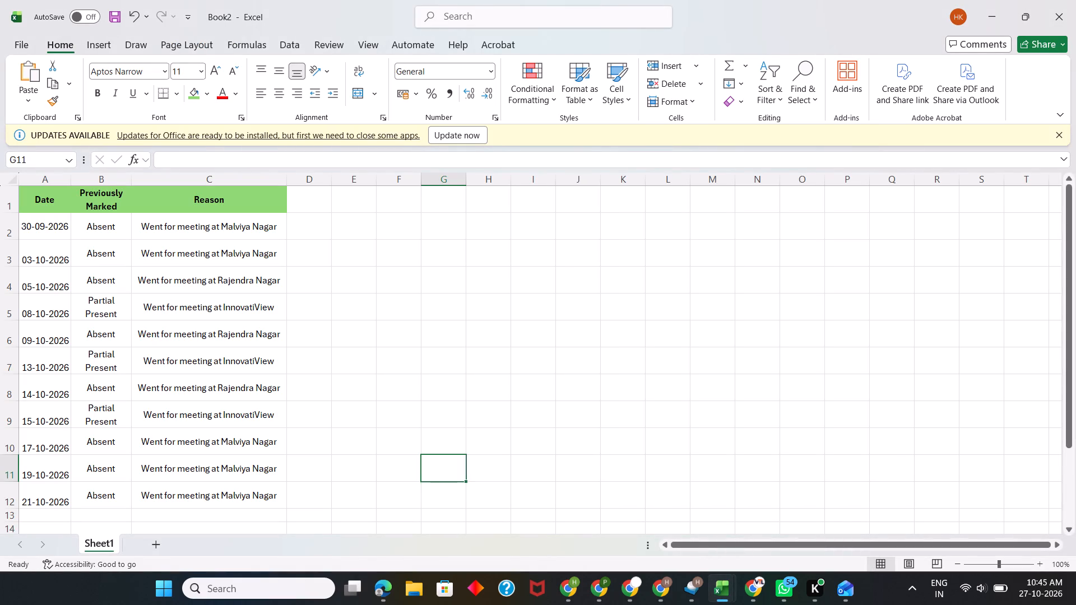
click(657, 592)
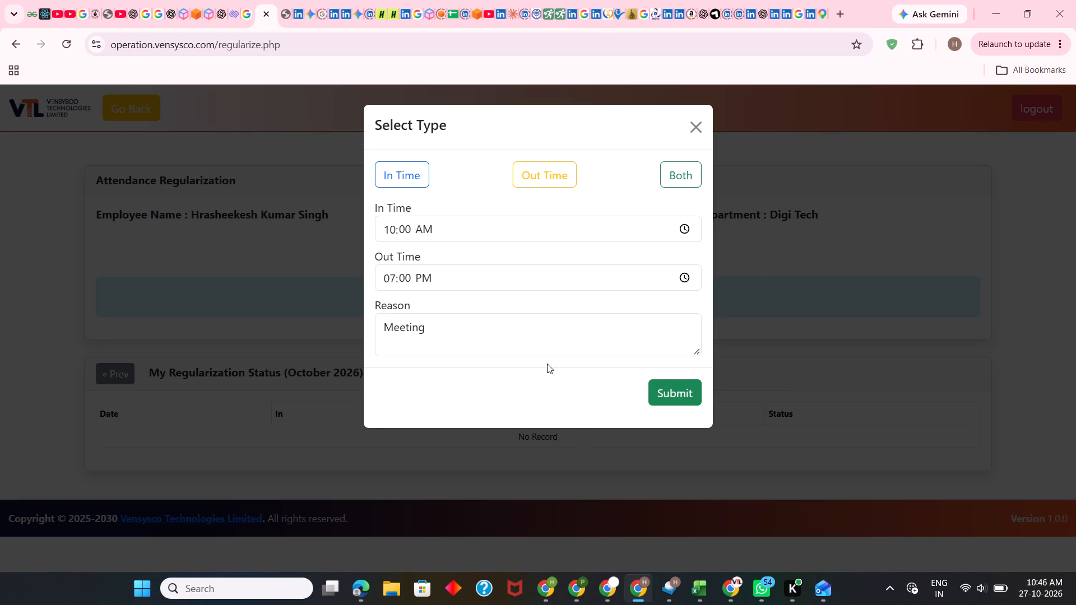
click(546, 328)
key(space)
text(at Malviya Nagar)
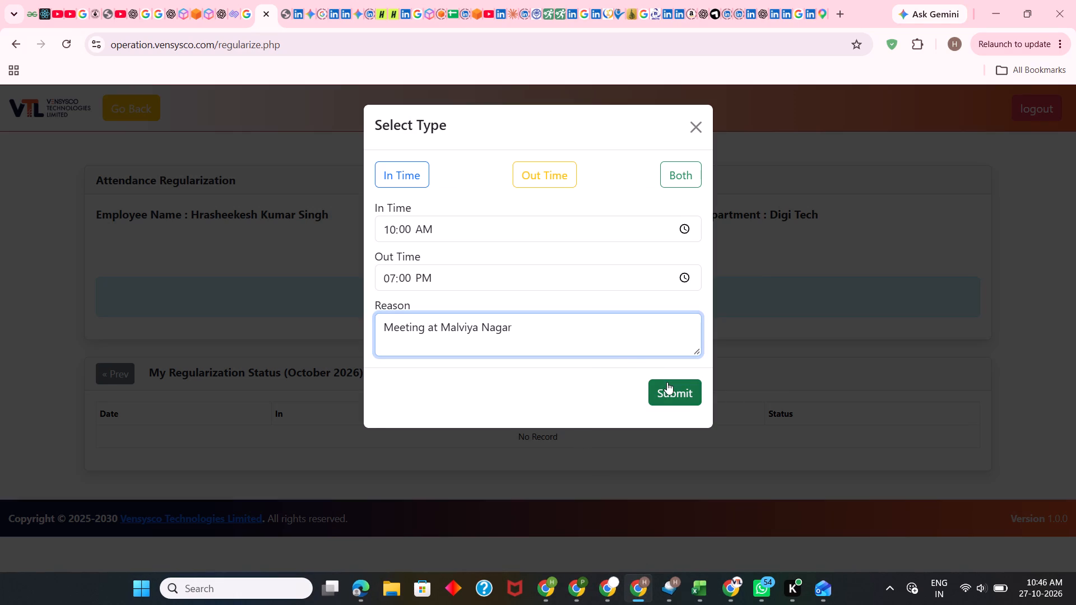
click(670, 388)
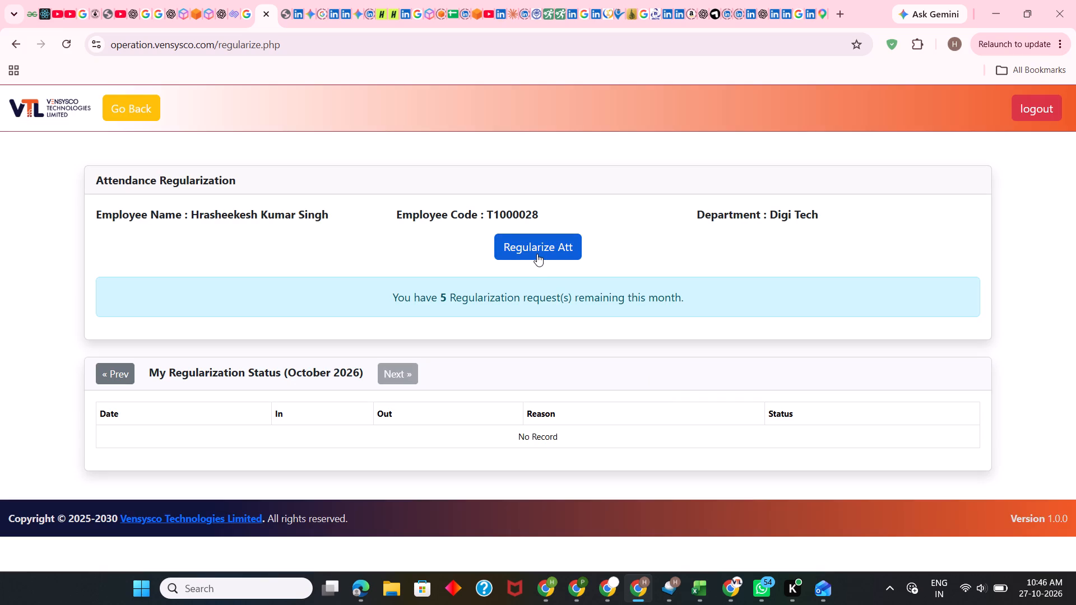
Reload the attendance regularization page and check the regularization status list for September 2026.
click(59, 50)
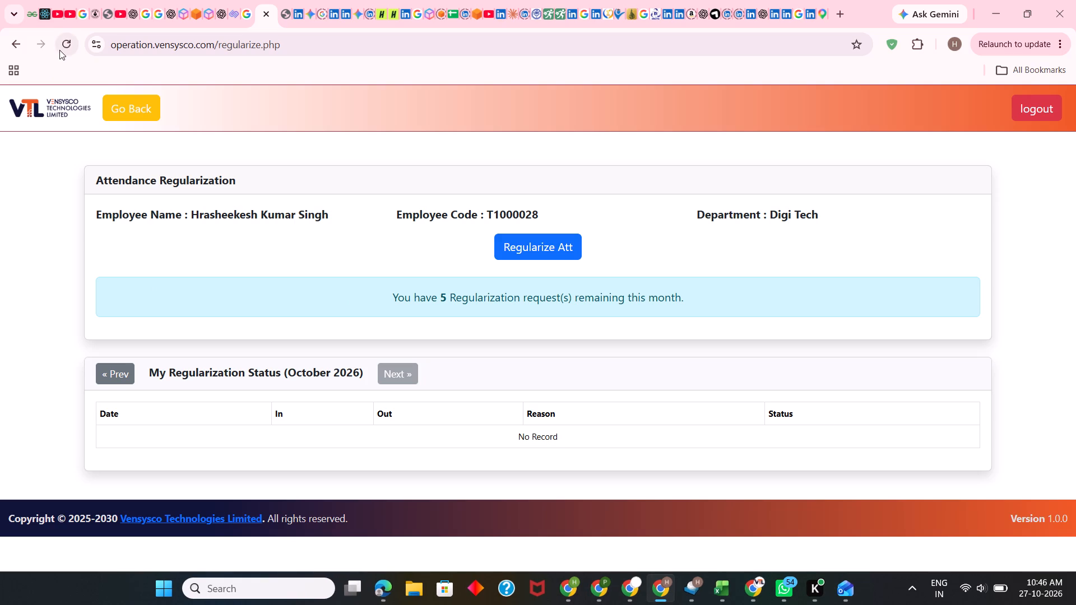
click(536, 248)
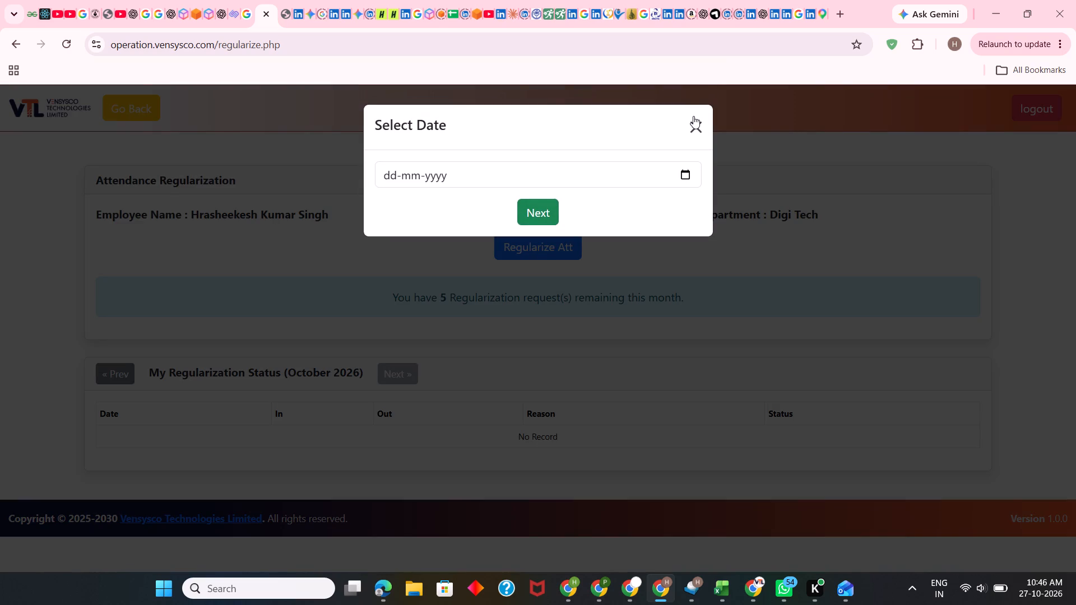
click(694, 122)
scroll(403, 353, down, 1)
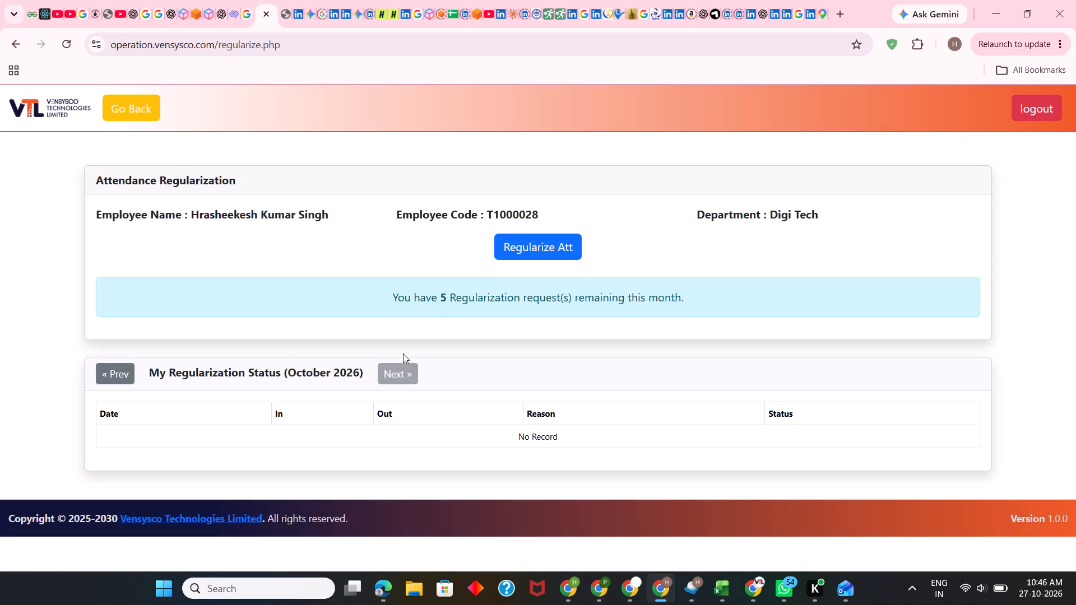
scroll(403, 353, down, 1)
click(106, 376)
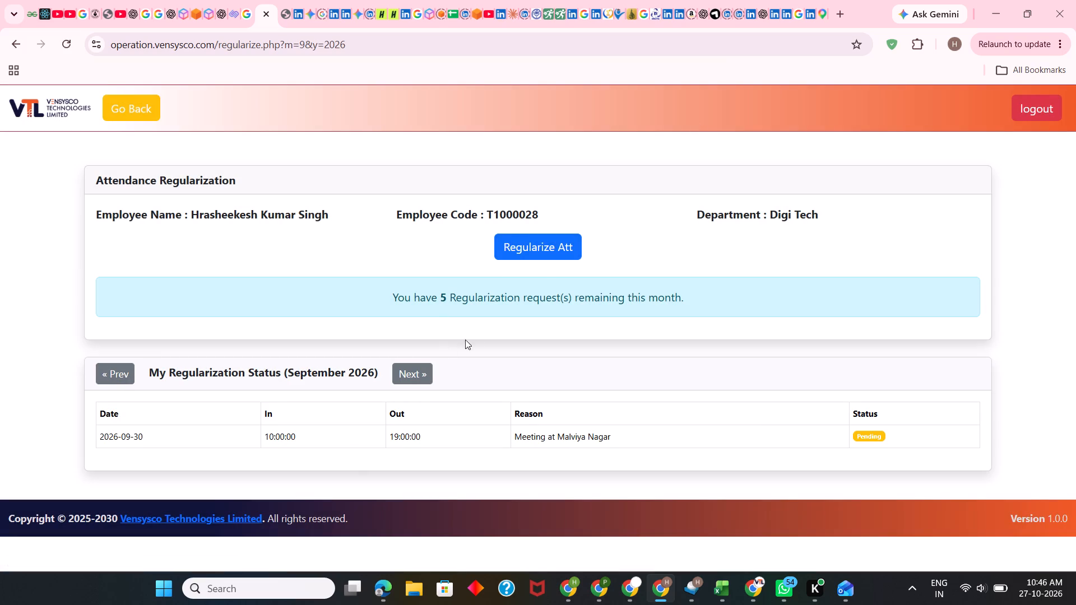
Start another attendance regularization request, bringing up its date selection.
click(553, 242)
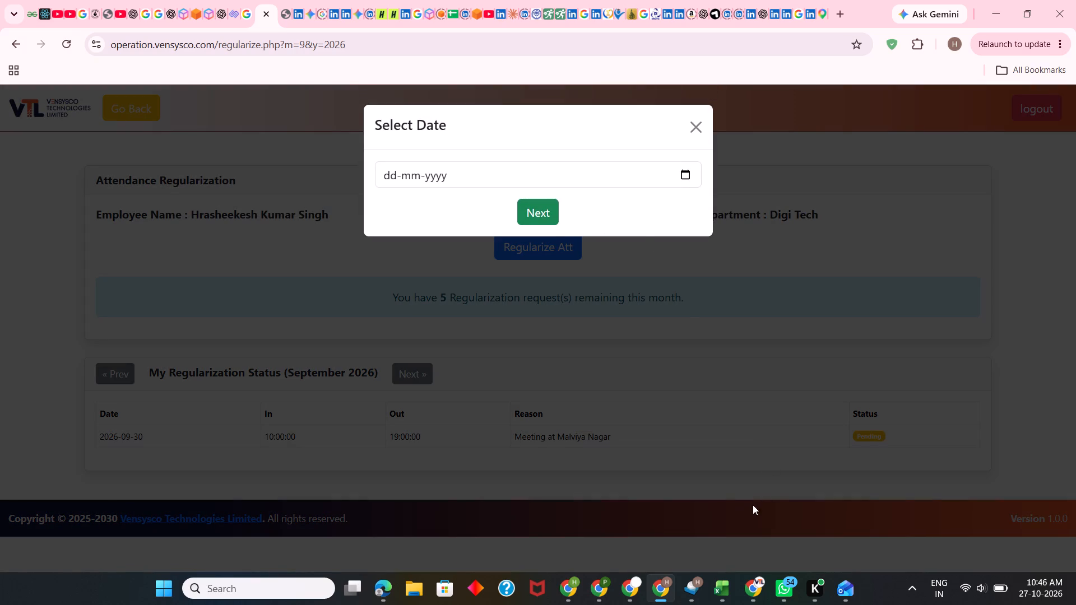
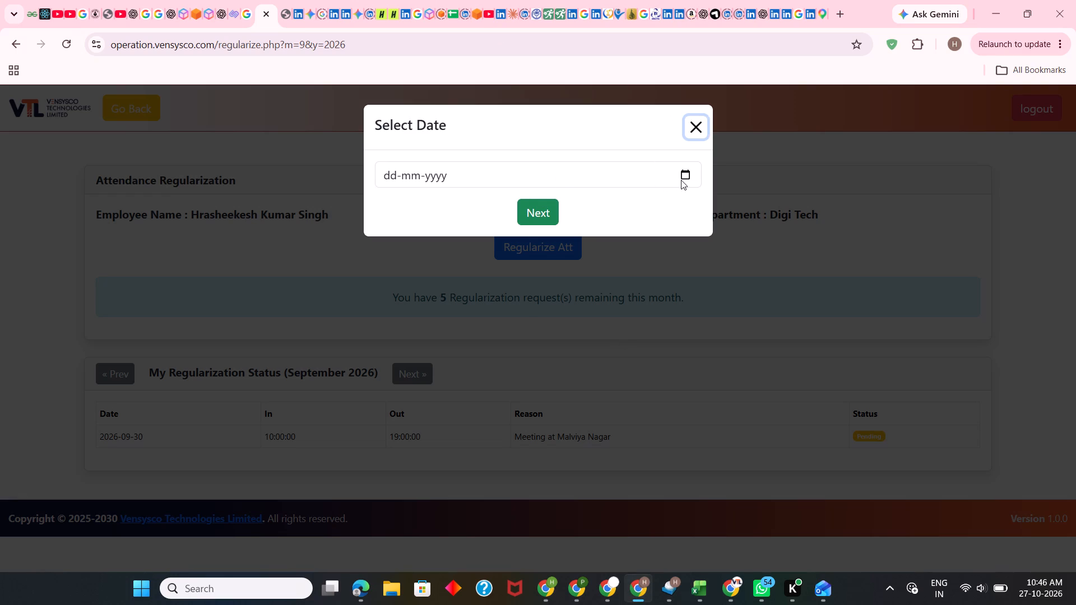
Choose 03-10-2026 as the regularization date and set the request type to both in and out times.
click(681, 180)
click(508, 246)
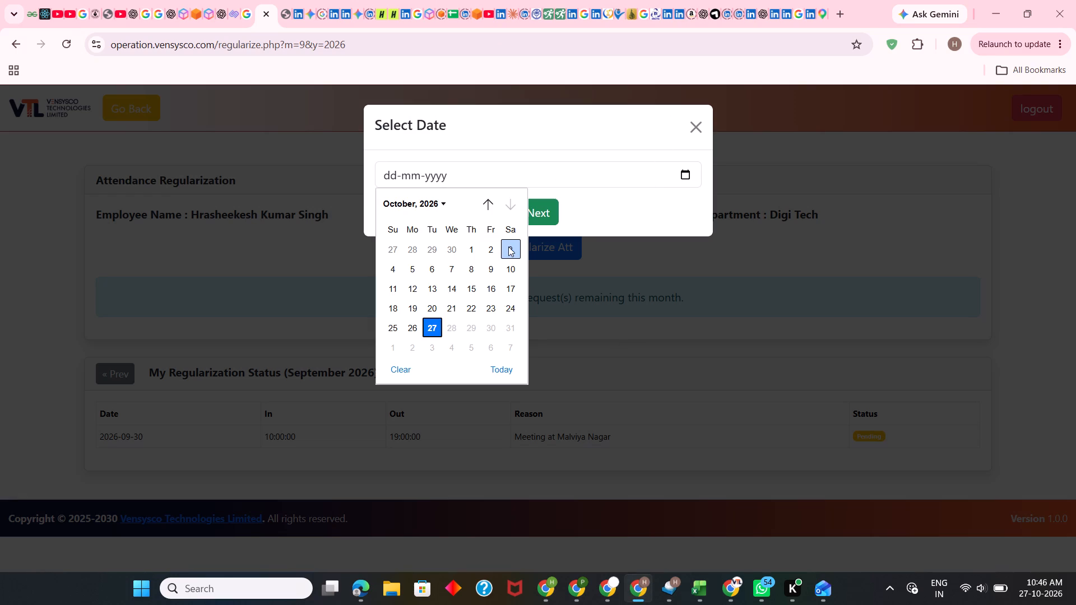
click(538, 214)
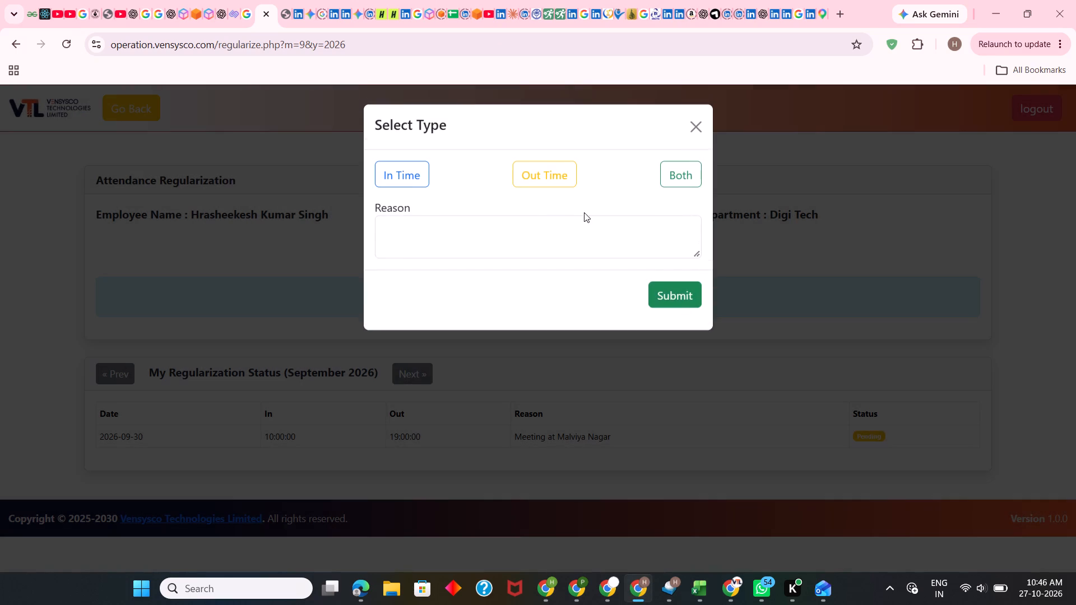
click(670, 177)
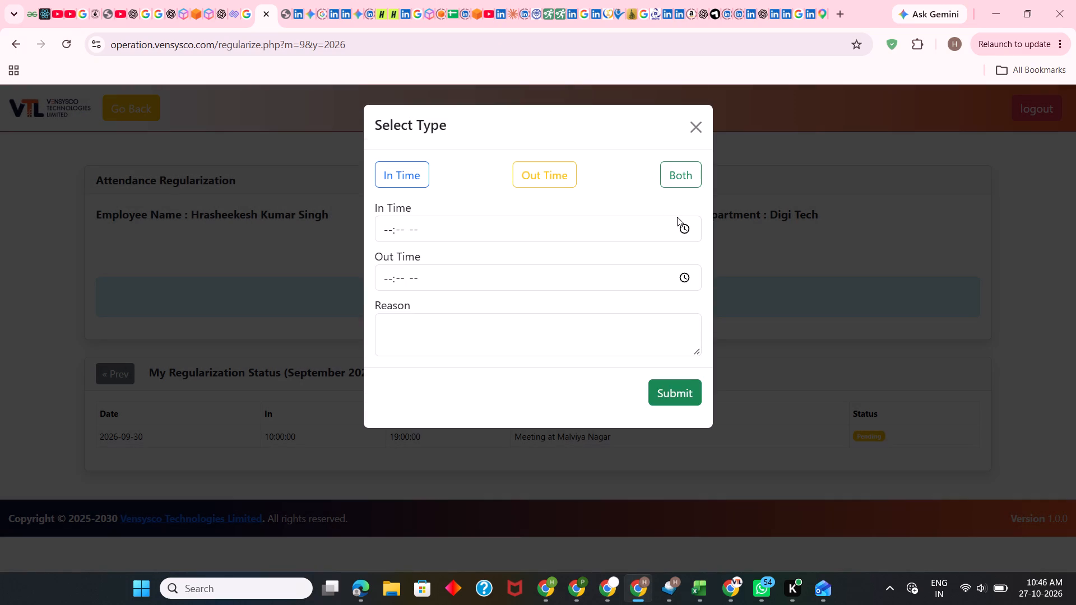
Set the 03-10-2026 request's in time to 10:00 AM and its out time to 07:00 PM.
click(684, 229)
scroll(439, 274, down, 5)
click(433, 353)
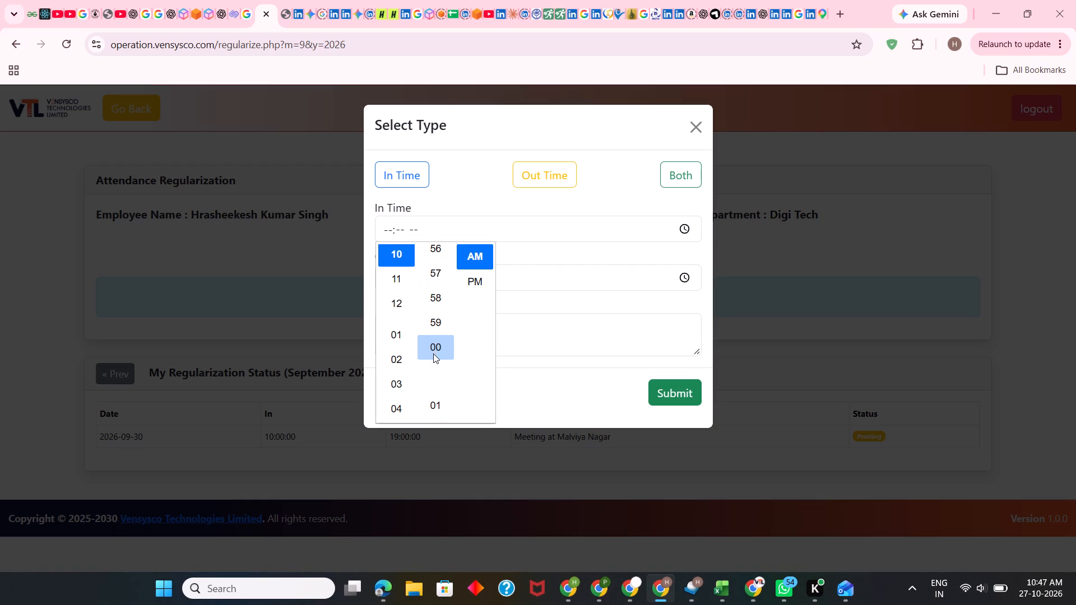
click(565, 251)
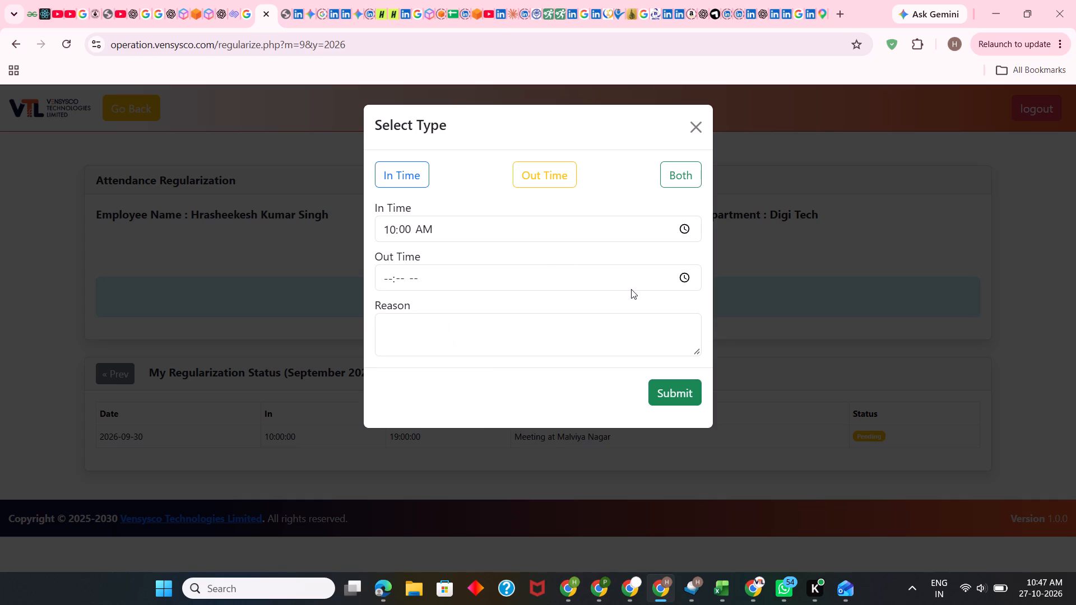
click(687, 277)
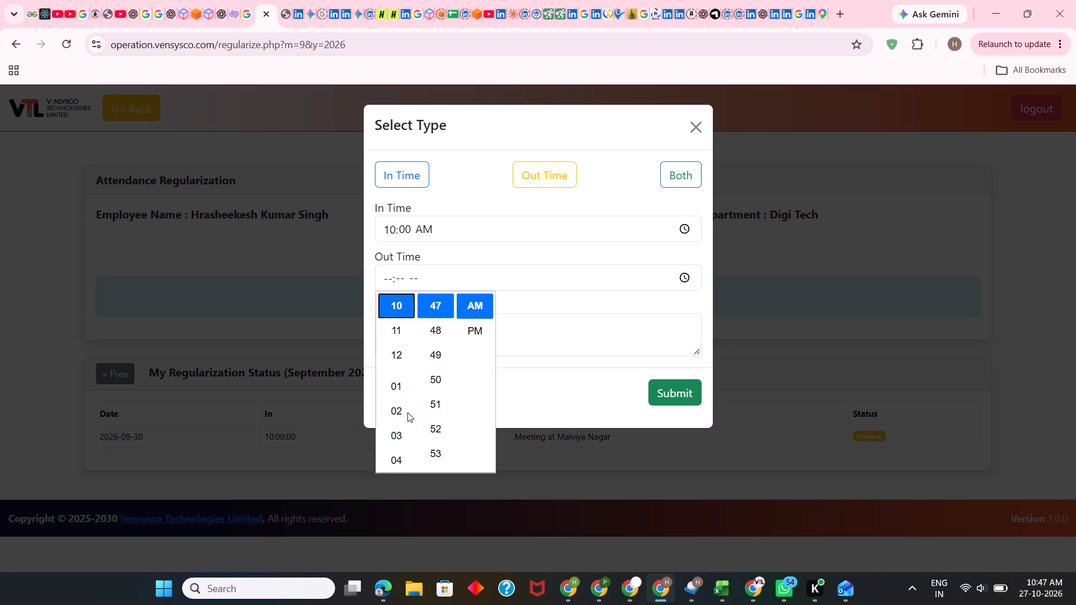
scroll(401, 415, down, 3)
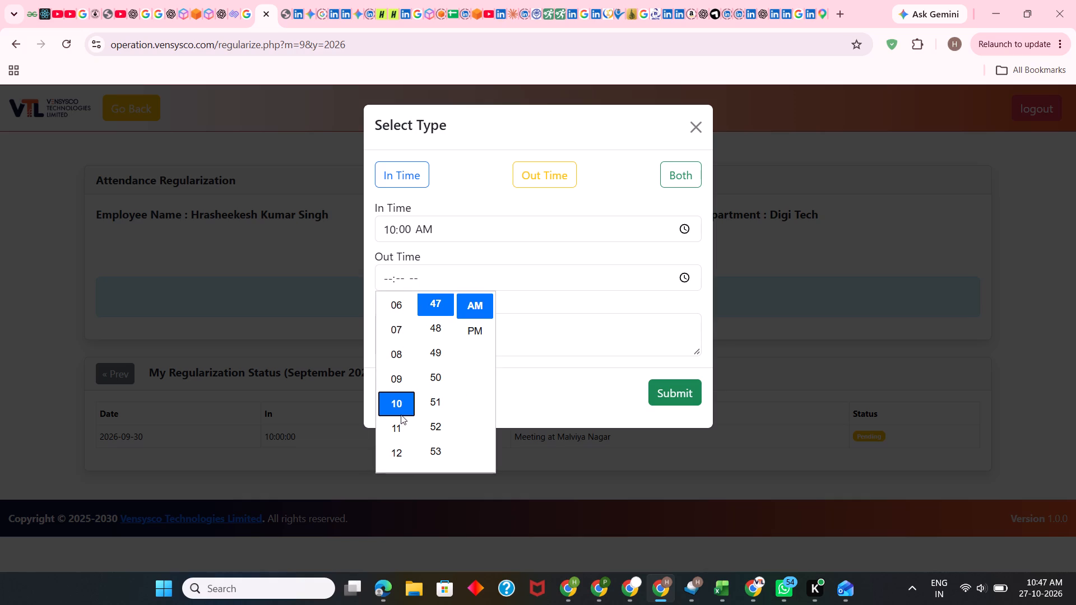
click(401, 327)
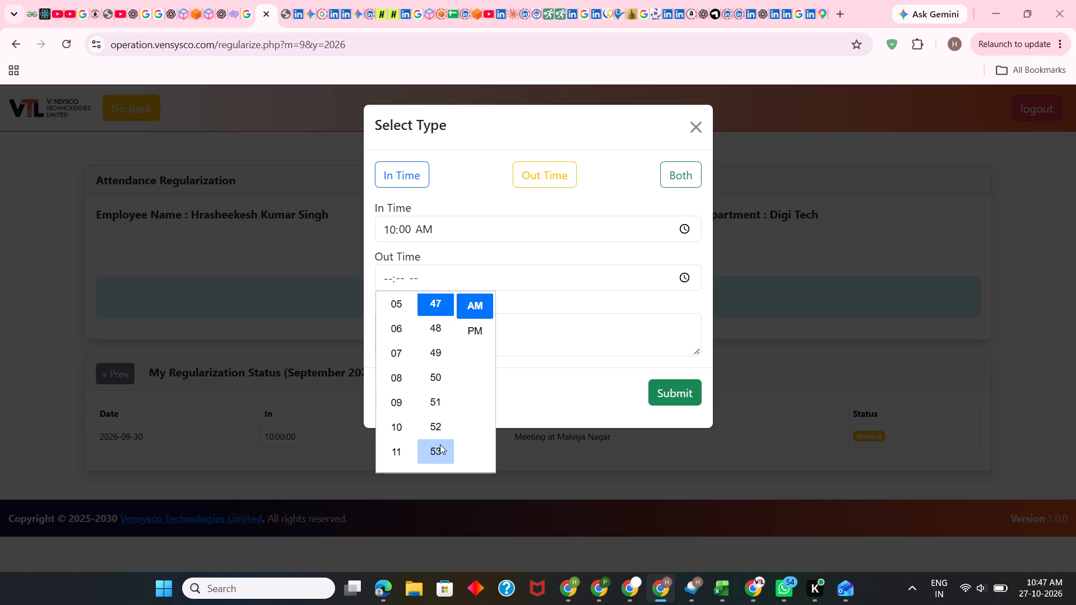
scroll(440, 450, down, 3)
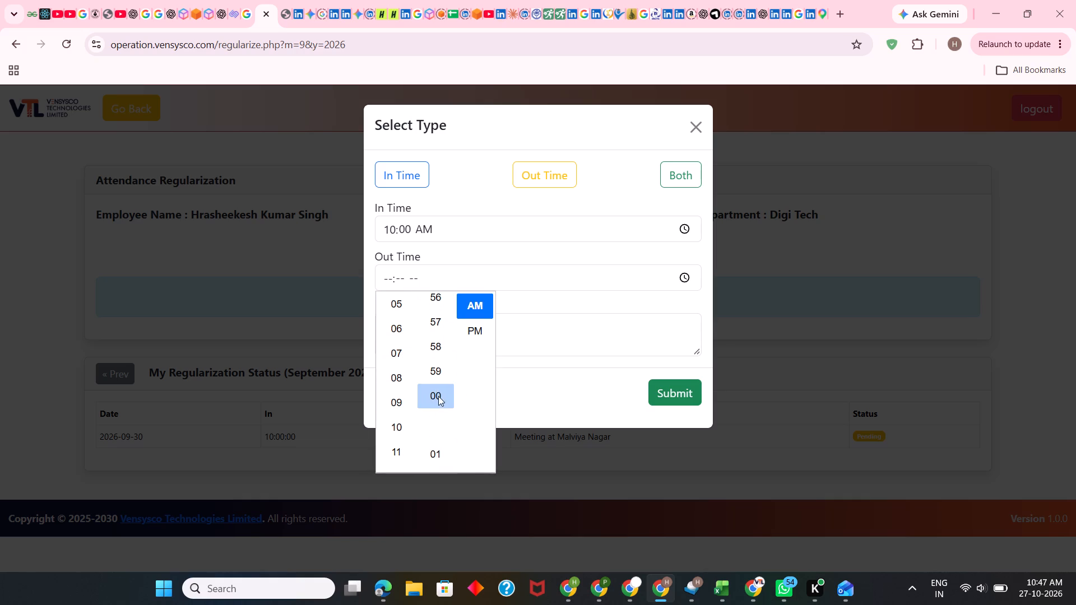
click(437, 390)
click(405, 357)
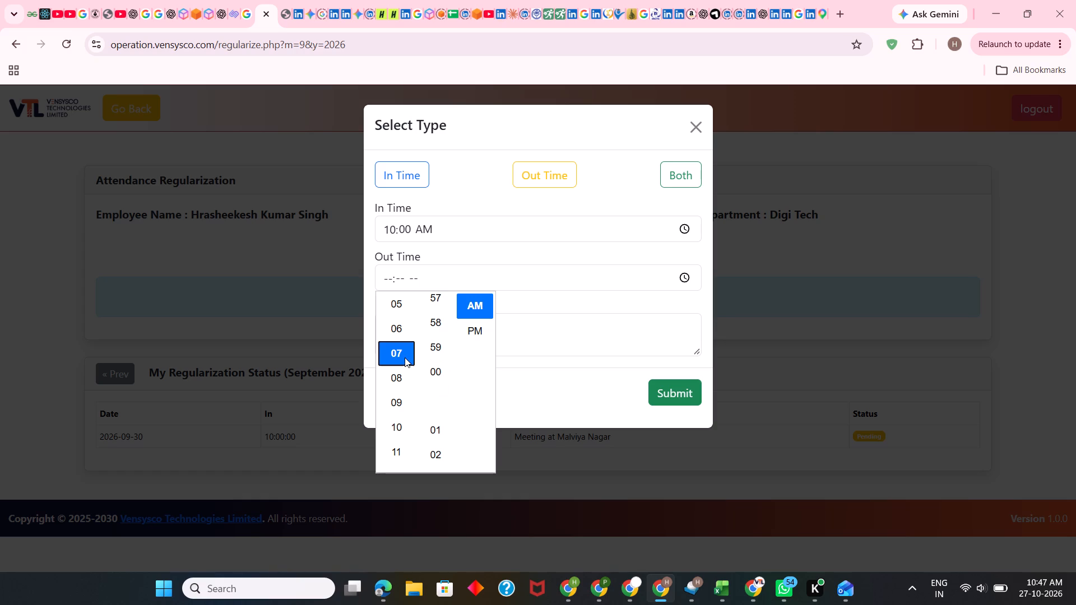
click(431, 366)
click(477, 339)
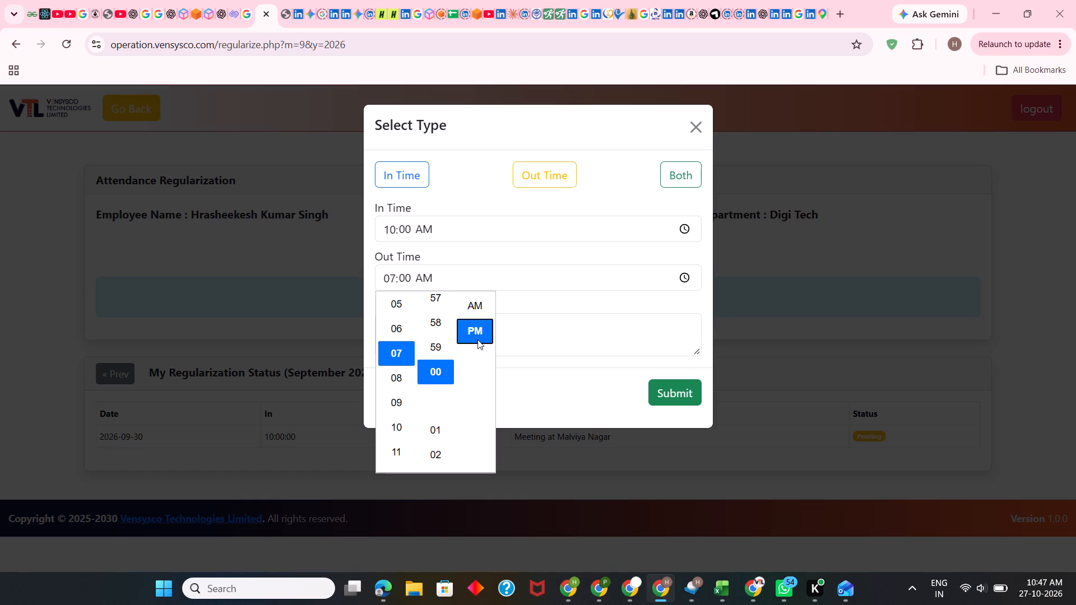
Enter "Meeting at Malviya Nagar" as the reason and submit the 03-10-2026 regularization request.
click(550, 324)
text(Meer)
key(BackSpace)
text(ting at Maka)
key(BackSpace)
key(BackSpace)
key(l)
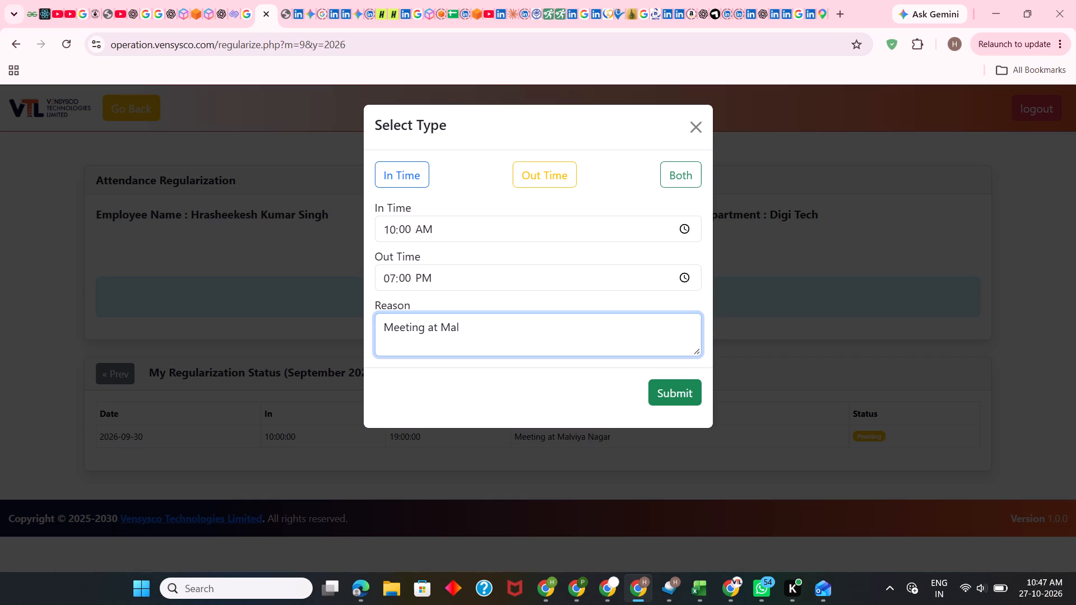
text(viya Nagar)
click(694, 394)
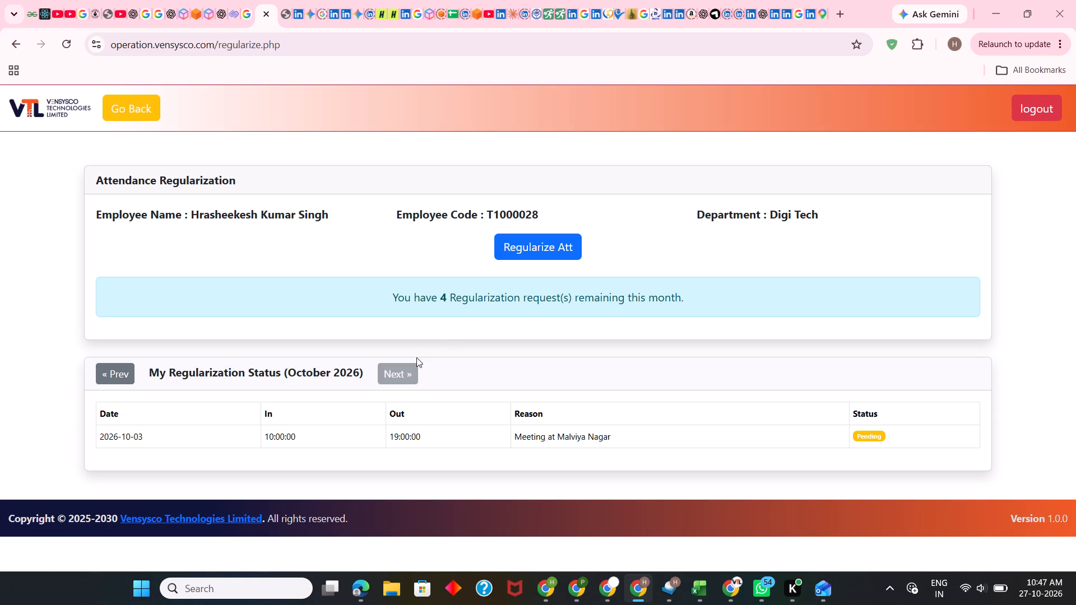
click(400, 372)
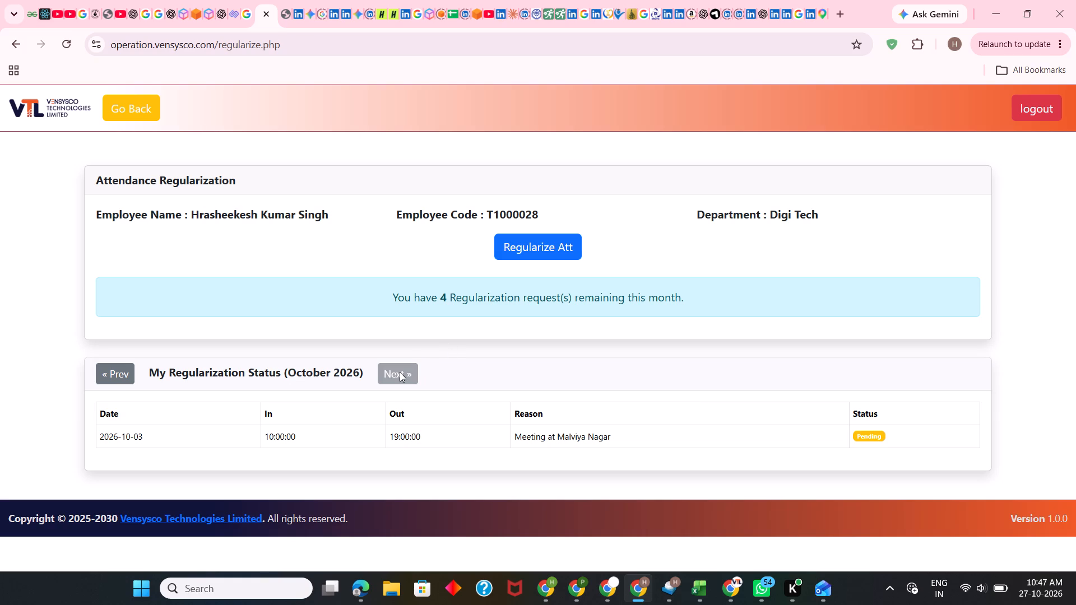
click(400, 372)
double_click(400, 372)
Start a regularization request in Chrome for 05-10-2026, the next date in the Excel sheet, covering both in and out times.
click(539, 235)
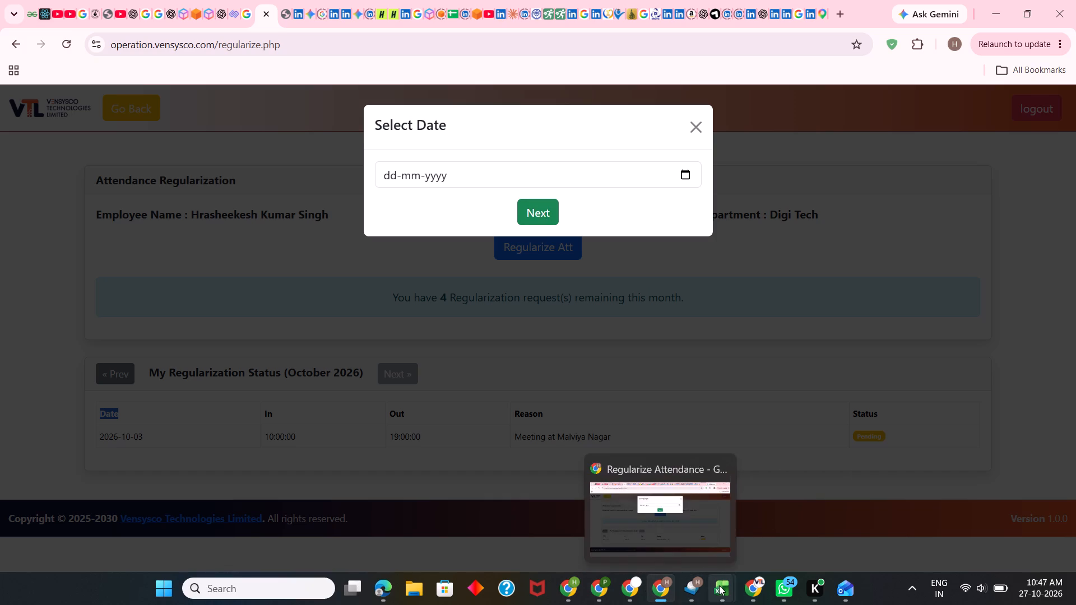
click(768, 533)
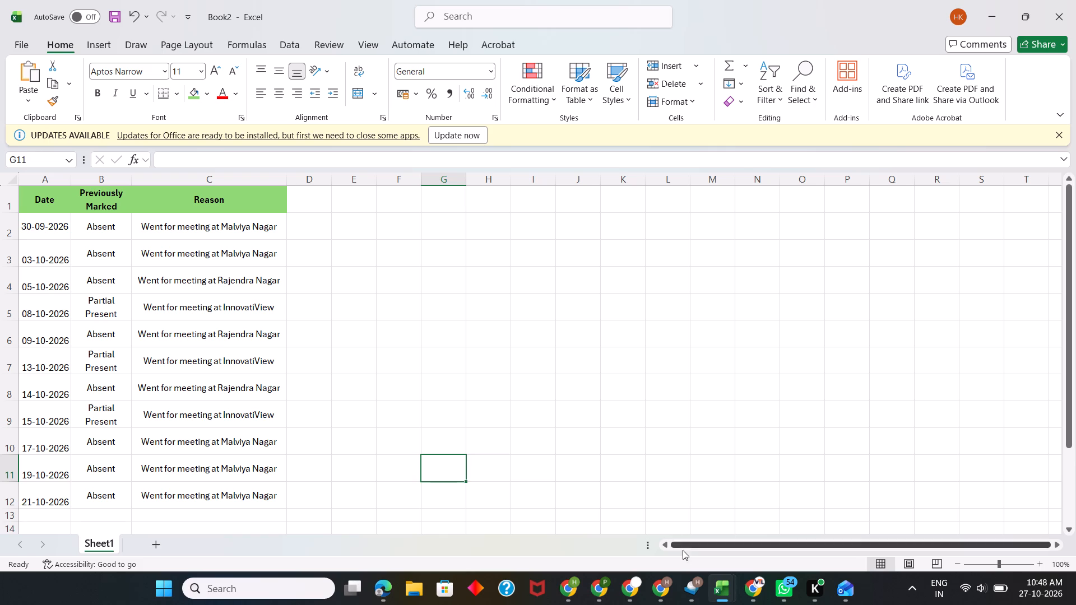
click(660, 589)
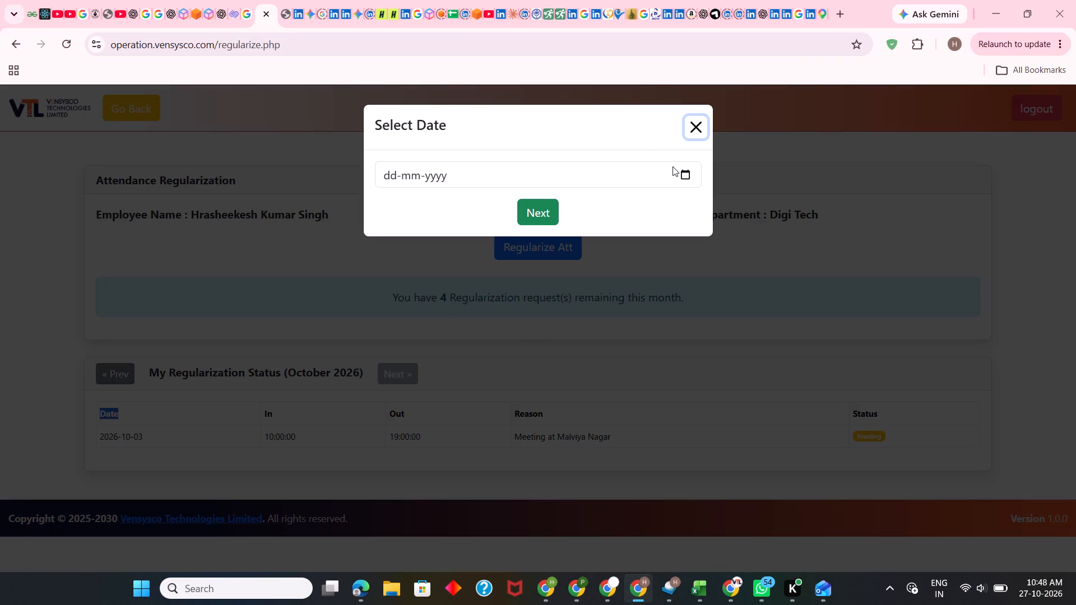
click(675, 171)
click(685, 175)
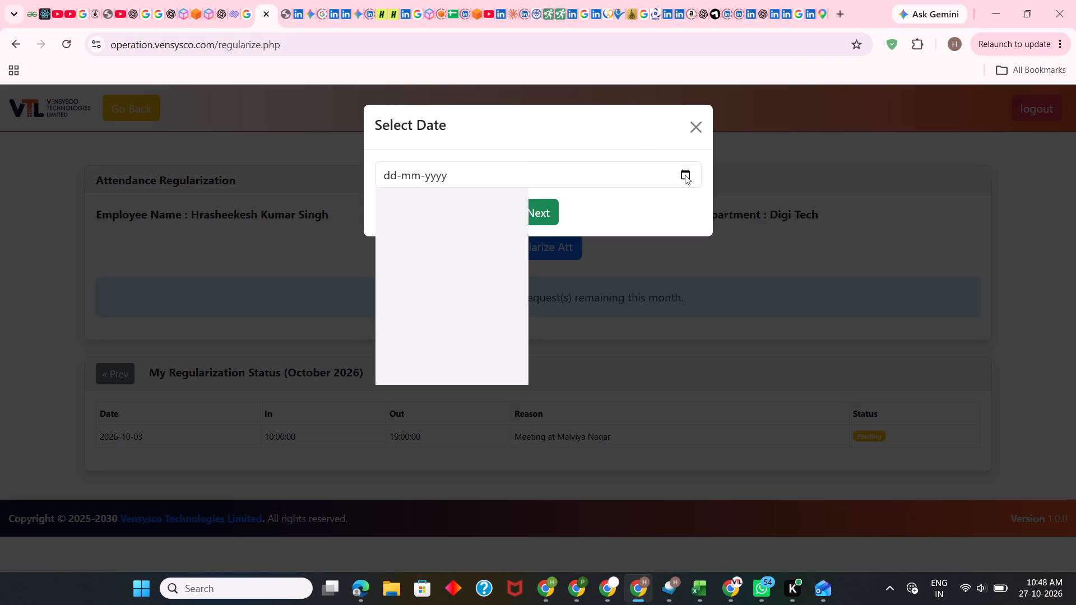
click(415, 269)
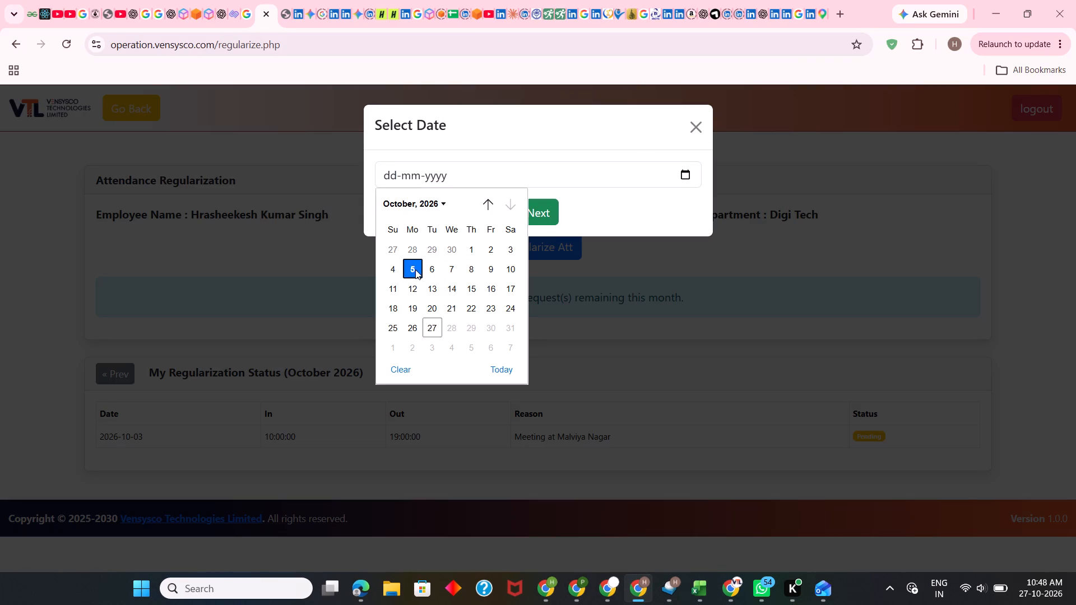
click(533, 206)
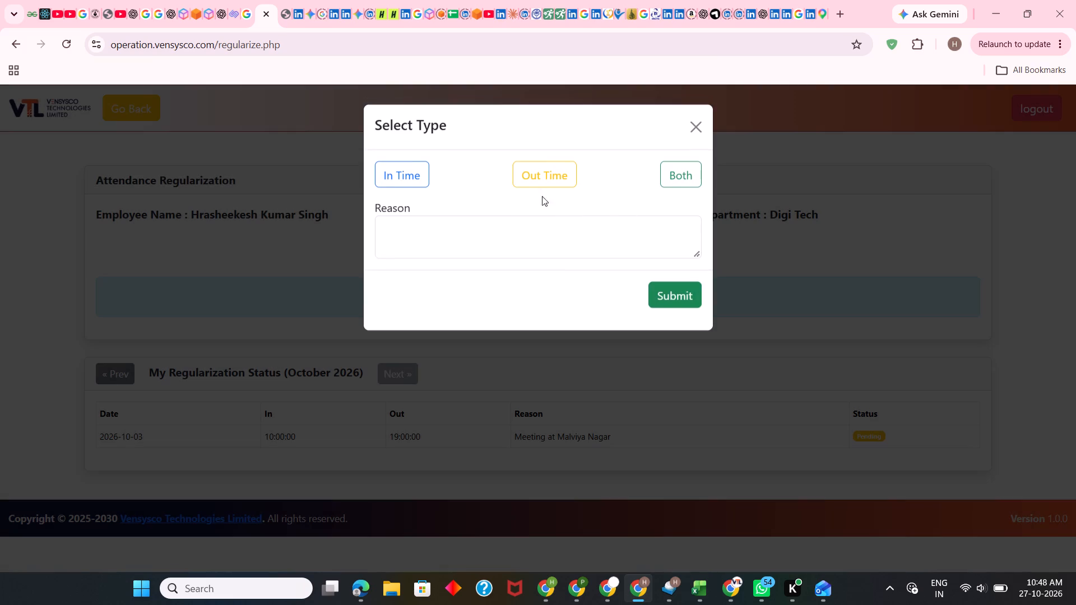
click(676, 167)
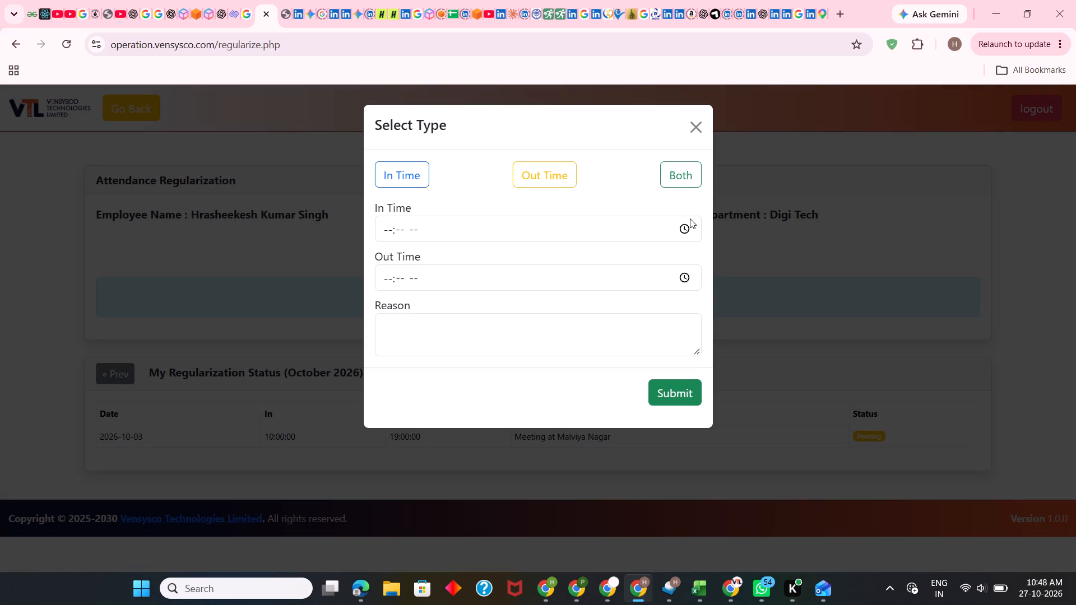
Set the 05-10-2026 request's in time to 10:00 AM and its out time to 07:00 PM.
click(687, 222)
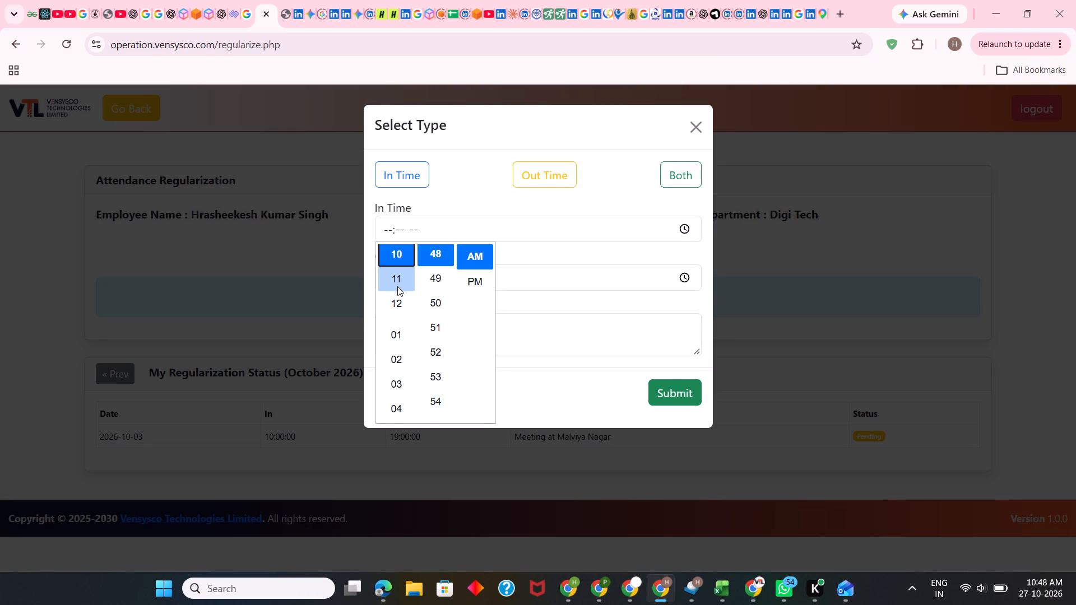
scroll(439, 367, down, 6)
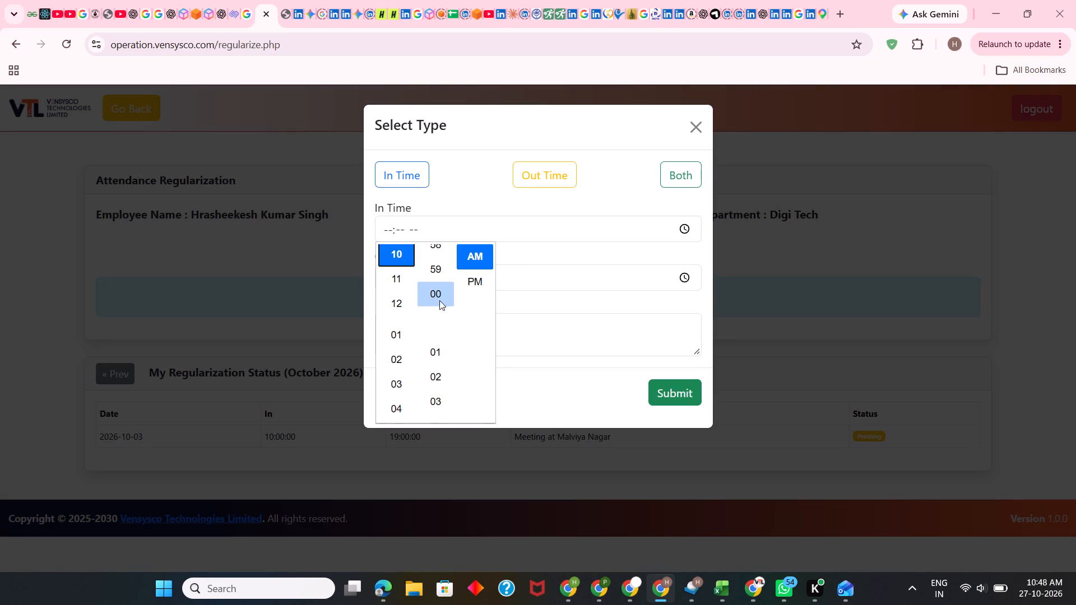
click(439, 300)
click(661, 257)
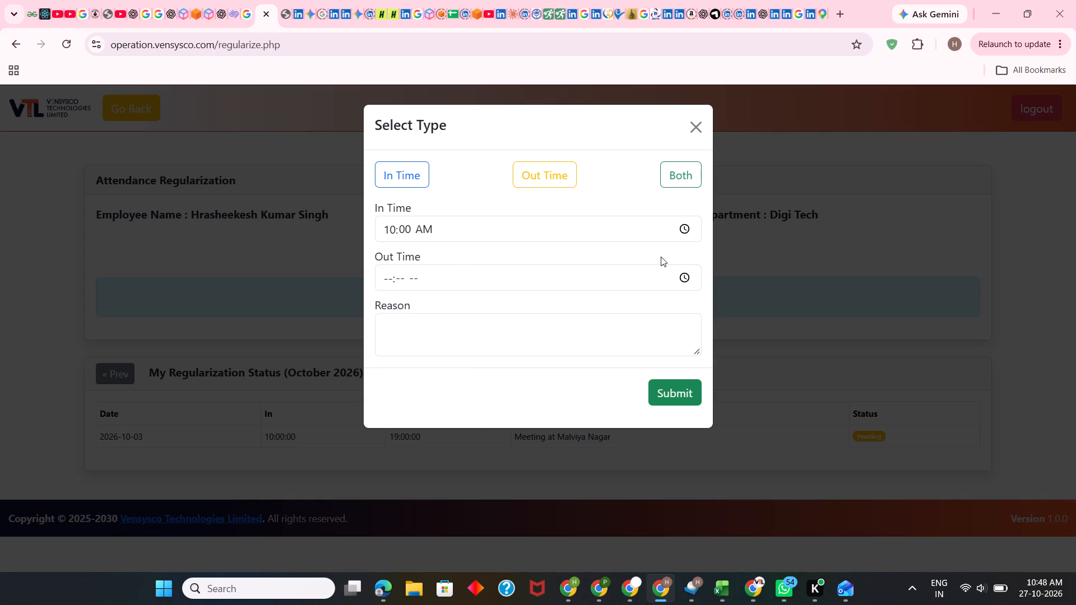
click(690, 276)
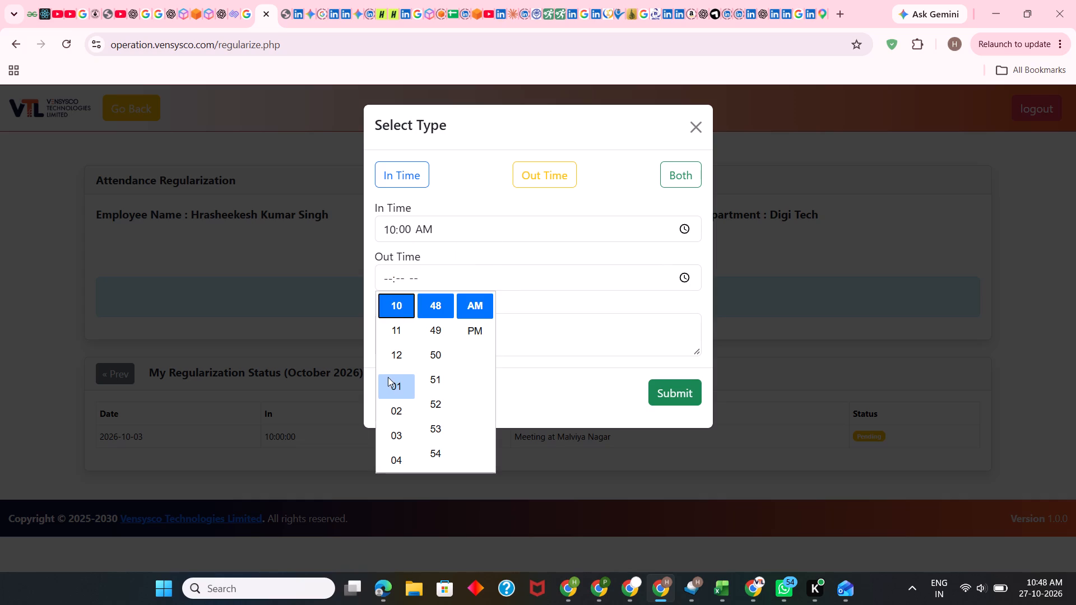
scroll(390, 377, down, 3)
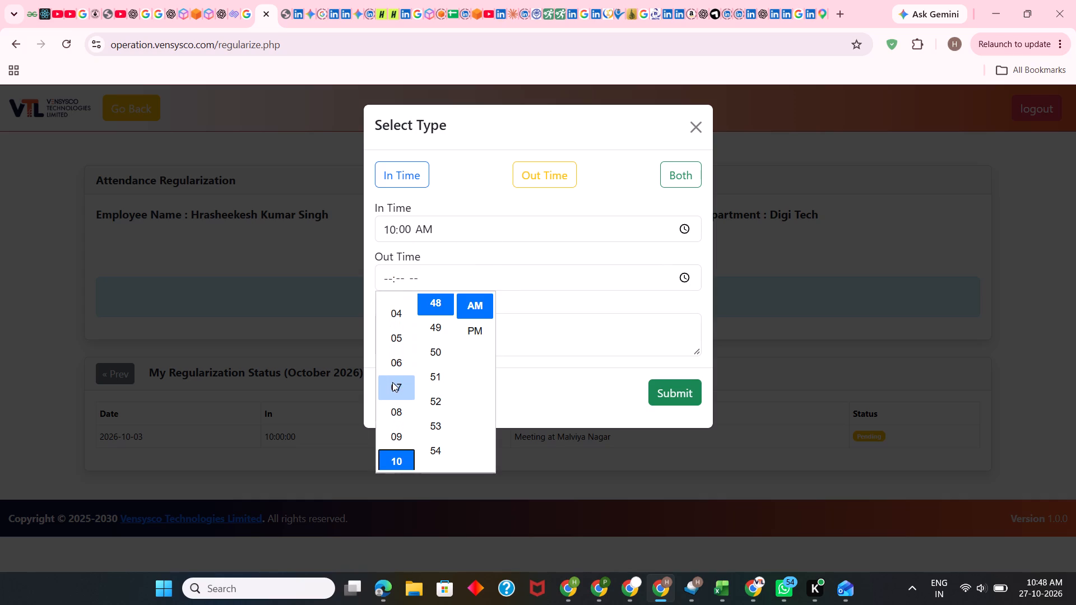
click(392, 382)
scroll(413, 416, down, 1)
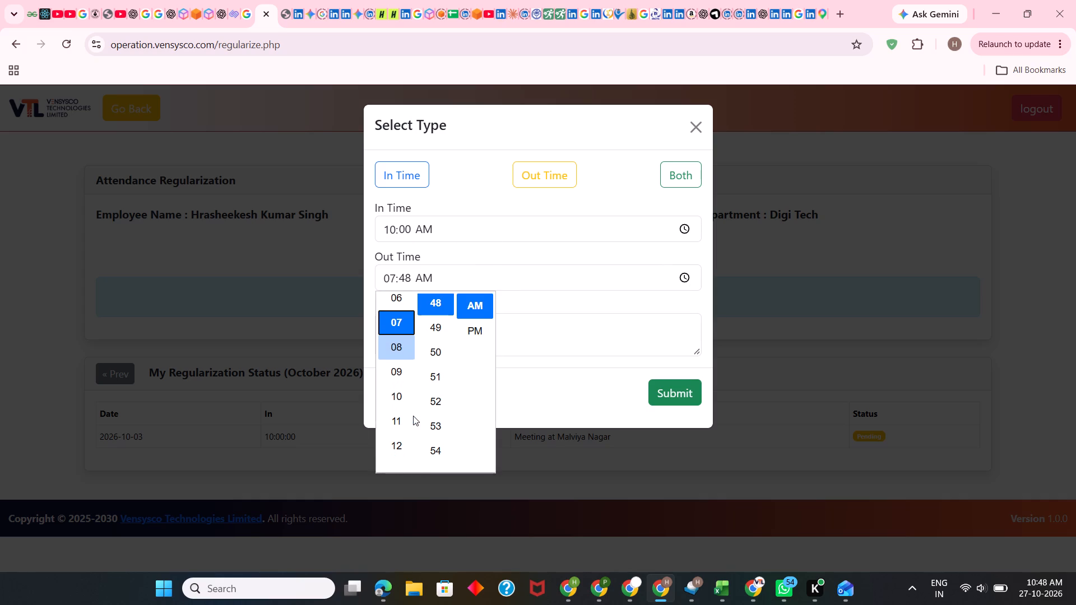
scroll(413, 416, down, 4)
click(437, 407)
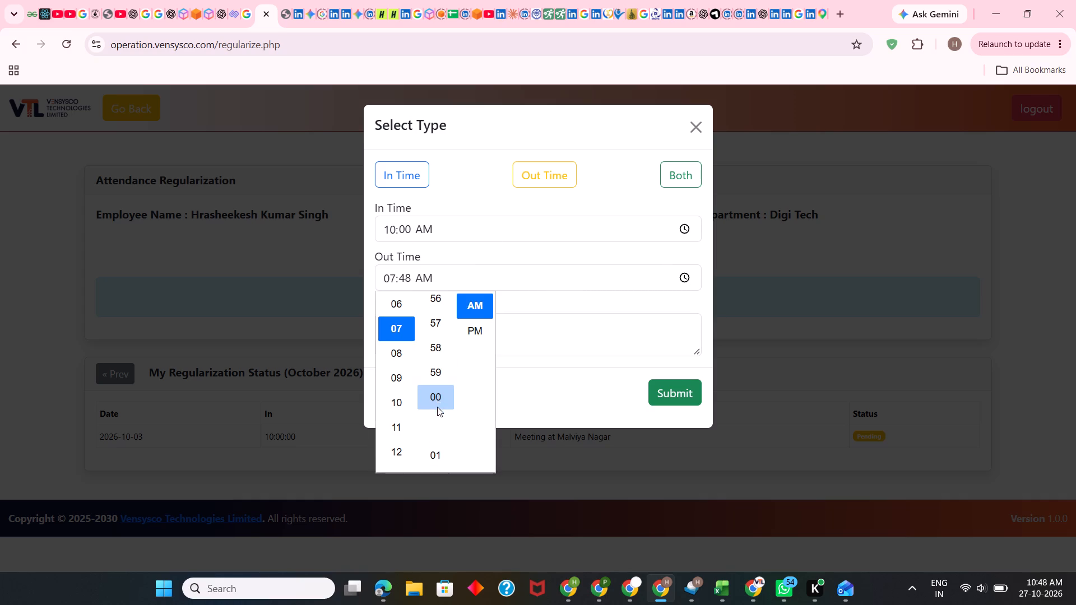
click(485, 323)
Enter "Meeting at Rajendra Nagar" as the reason and submit the 05-10-2026 regularization request.
click(523, 333)
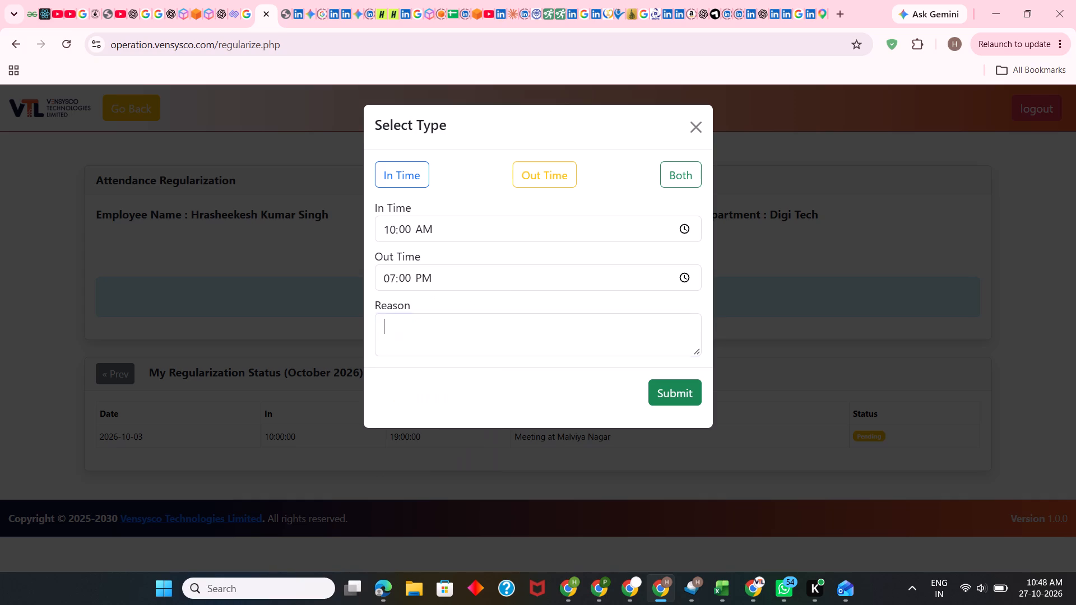
text(Meeting at Rajendra Nagar)
click(658, 402)
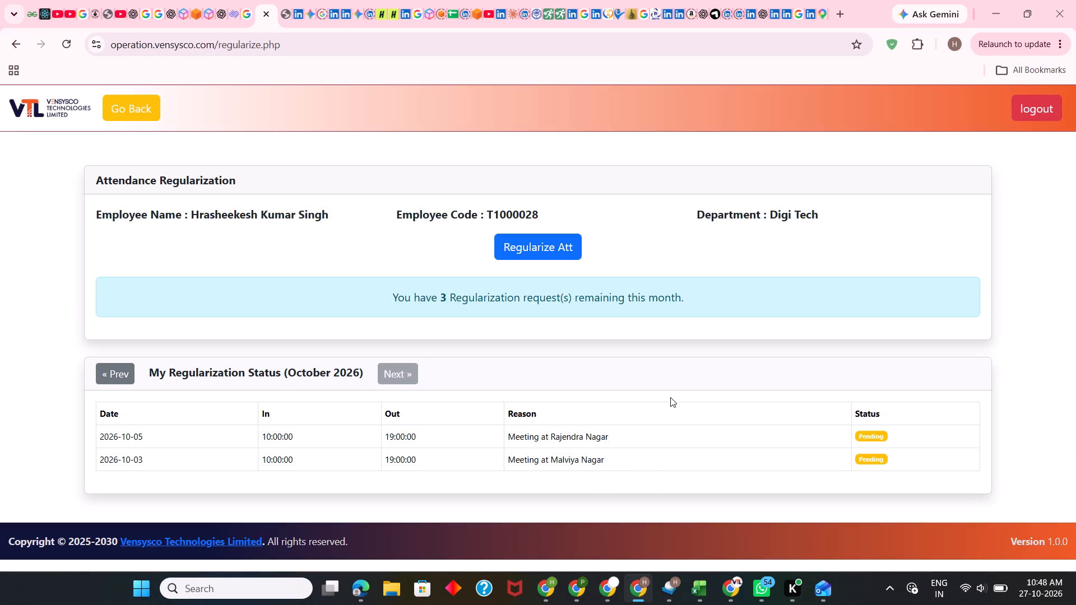
Start a regularization request in Chrome for 09-10-2026, the next date marked Absent in the Excel sheet, covering both in and out times.
click(558, 244)
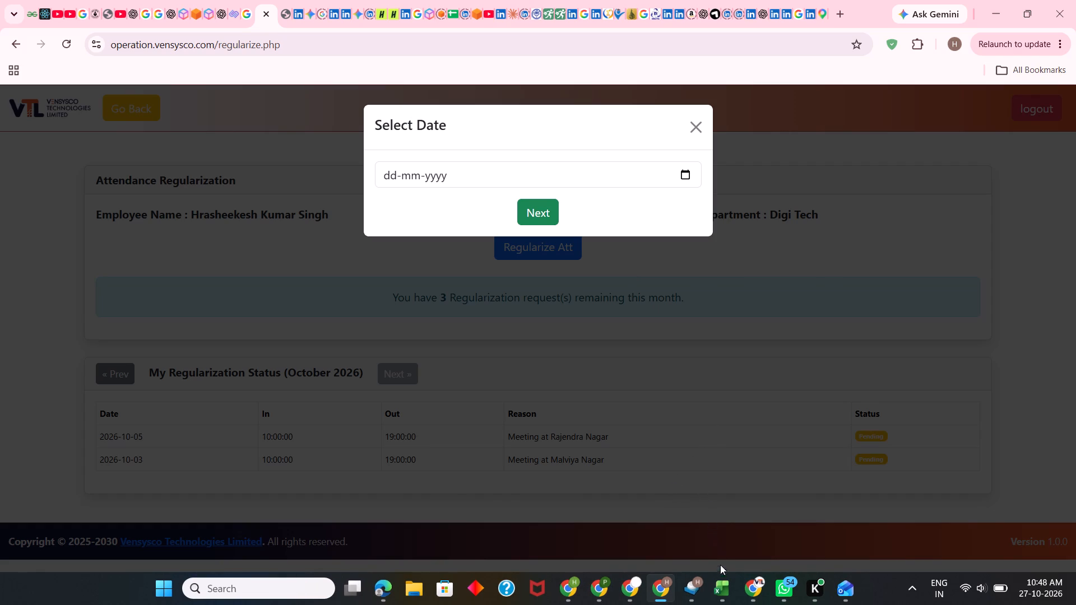
click(759, 532)
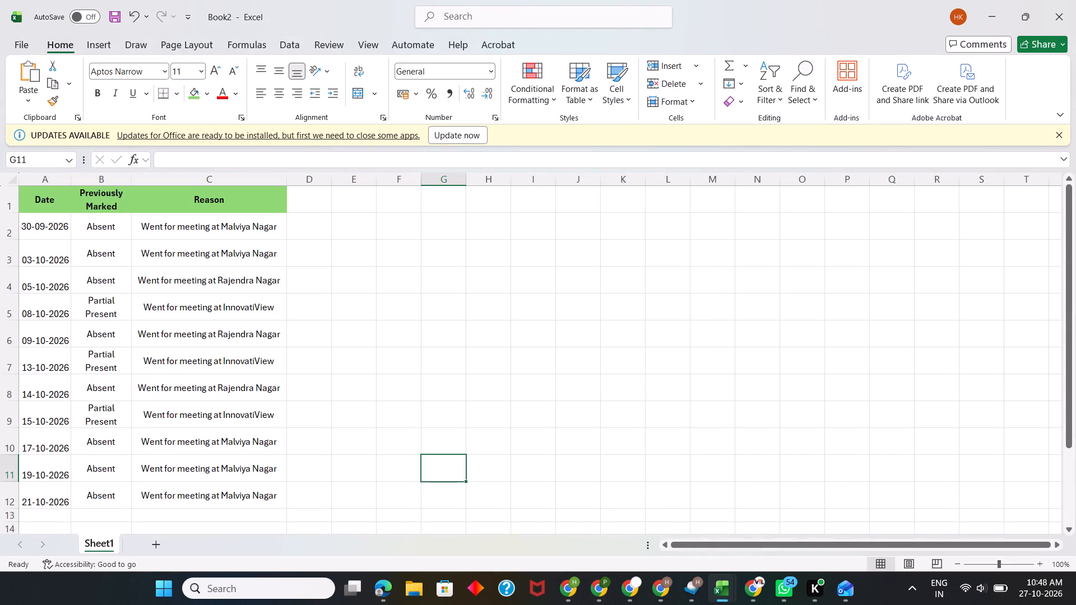
click(668, 593)
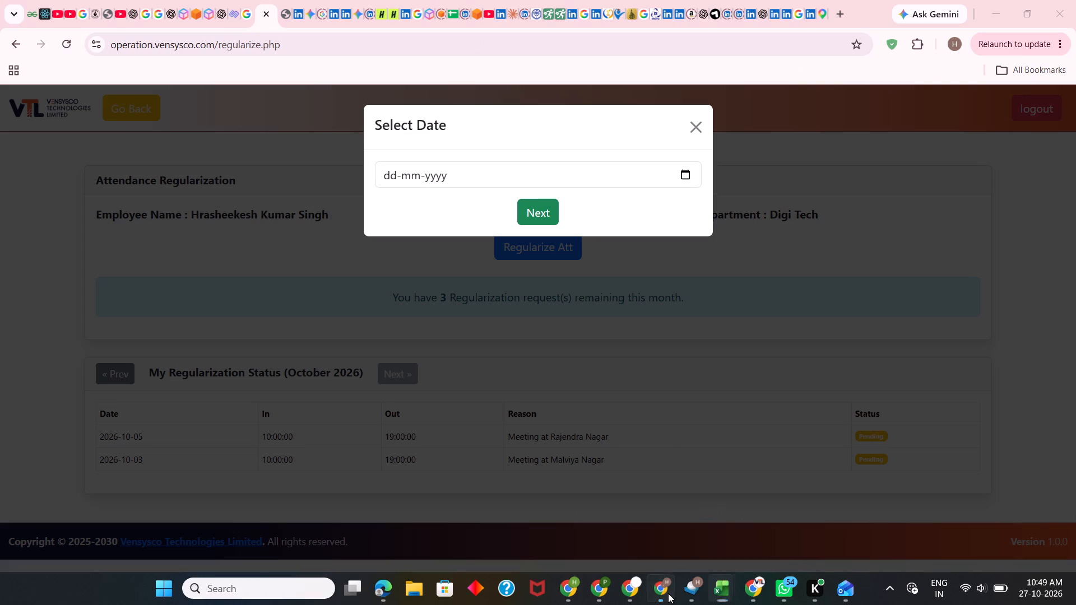
click(677, 175)
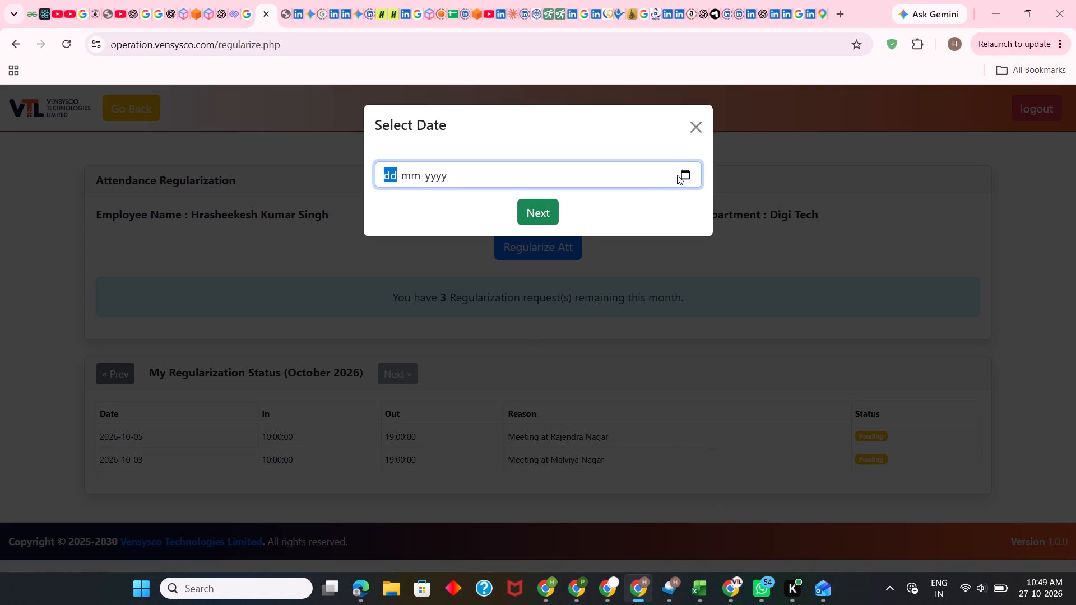
click(680, 175)
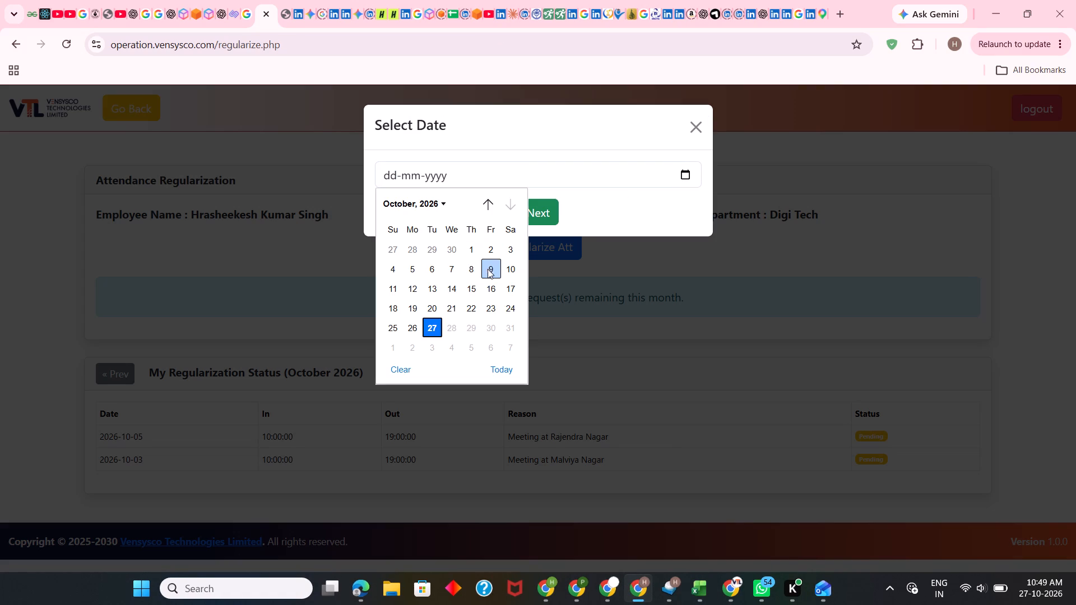
click(490, 268)
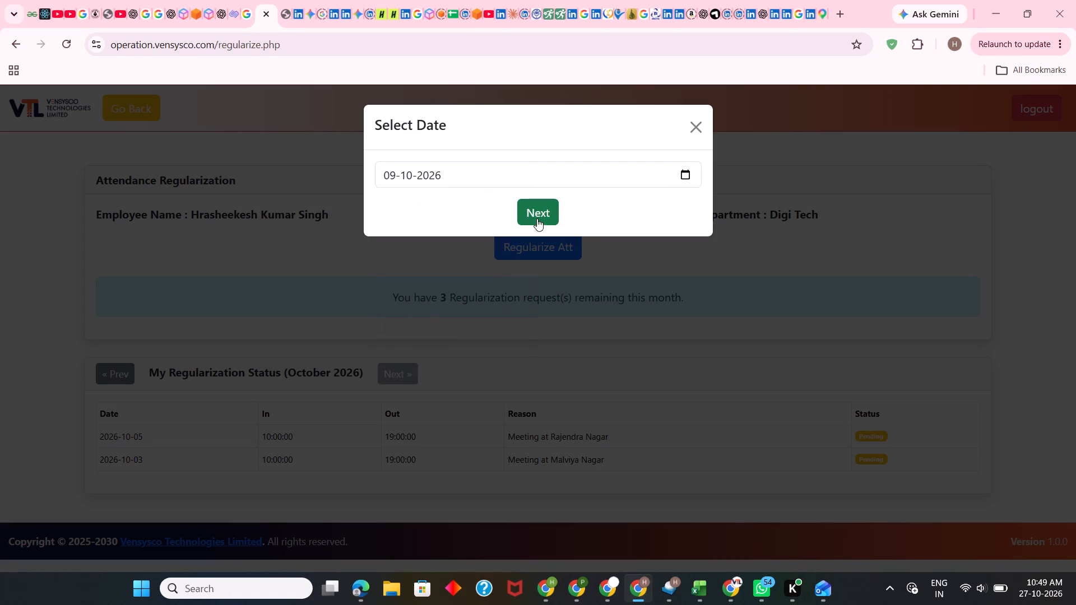
click(541, 207)
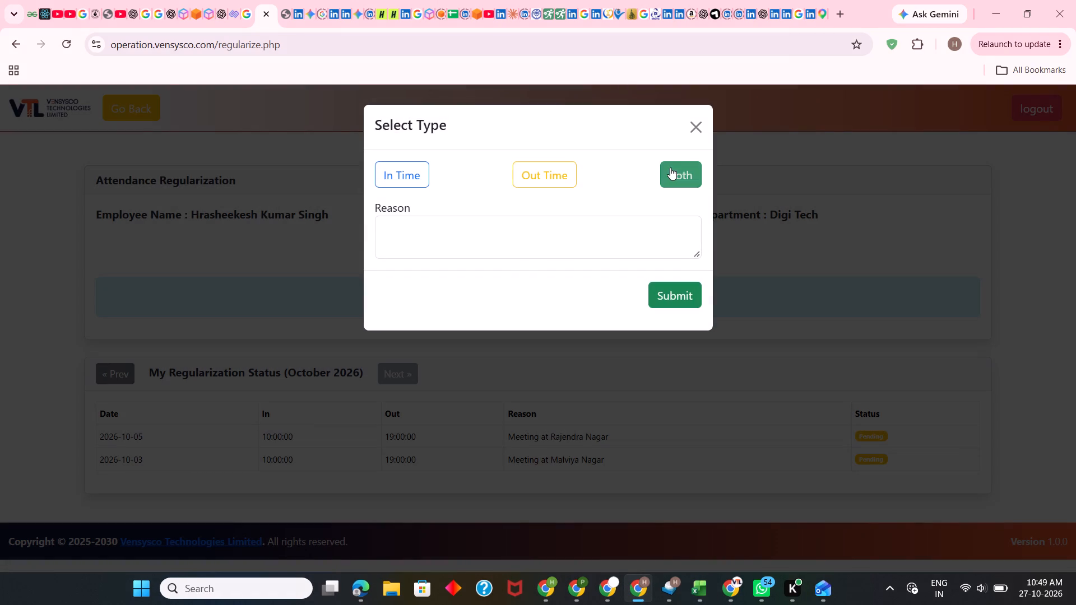
click(670, 167)
Set the 09-10-2026 request's in time to 10:00 AM and its out time to 07:00 PM.
click(683, 228)
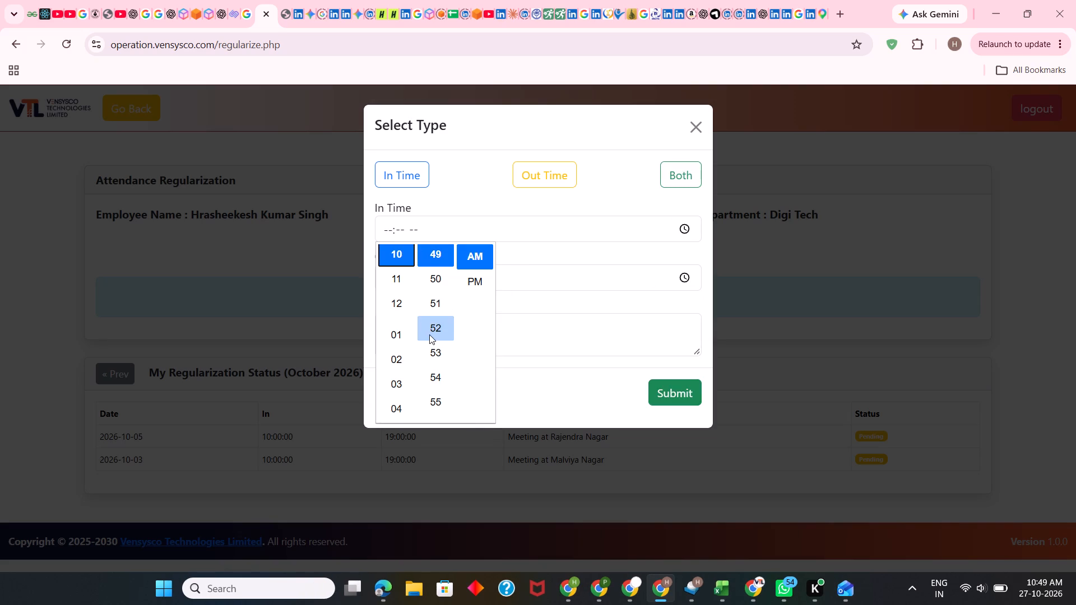
scroll(429, 334, down, 6)
click(438, 265)
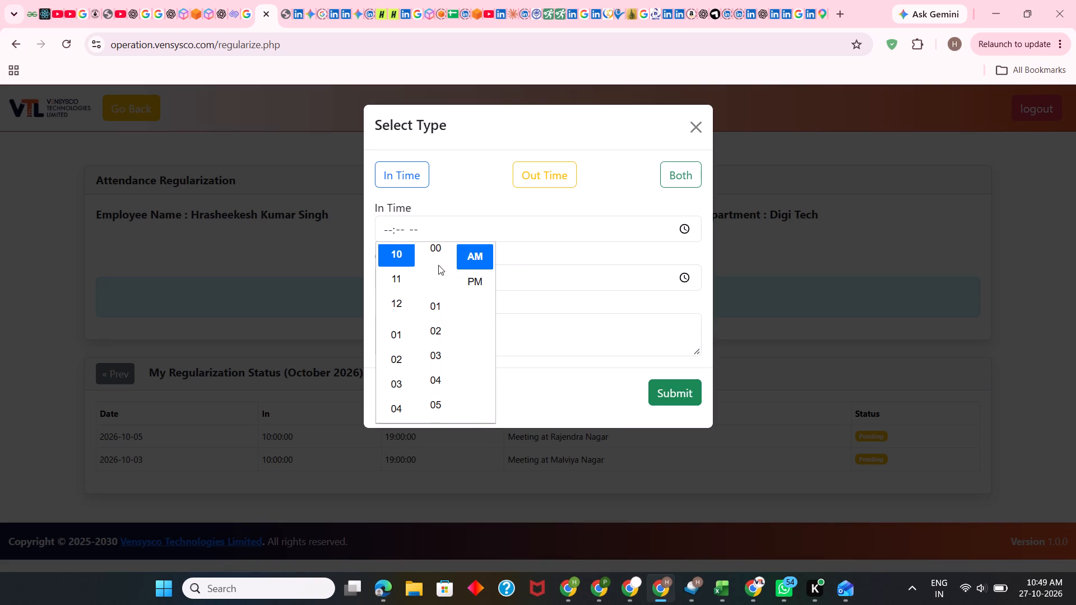
click(433, 256)
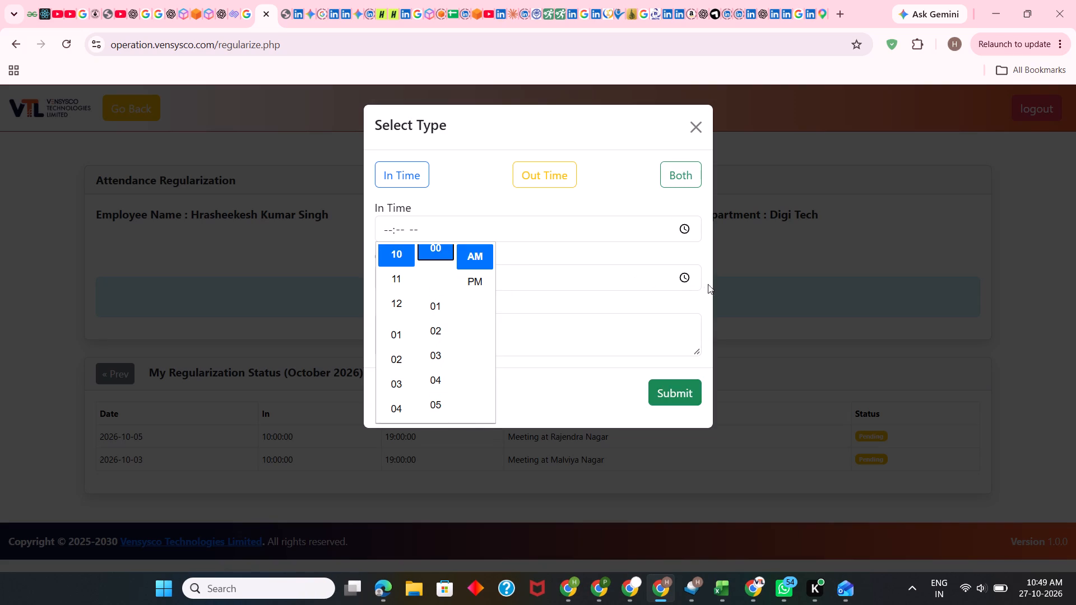
click(682, 280)
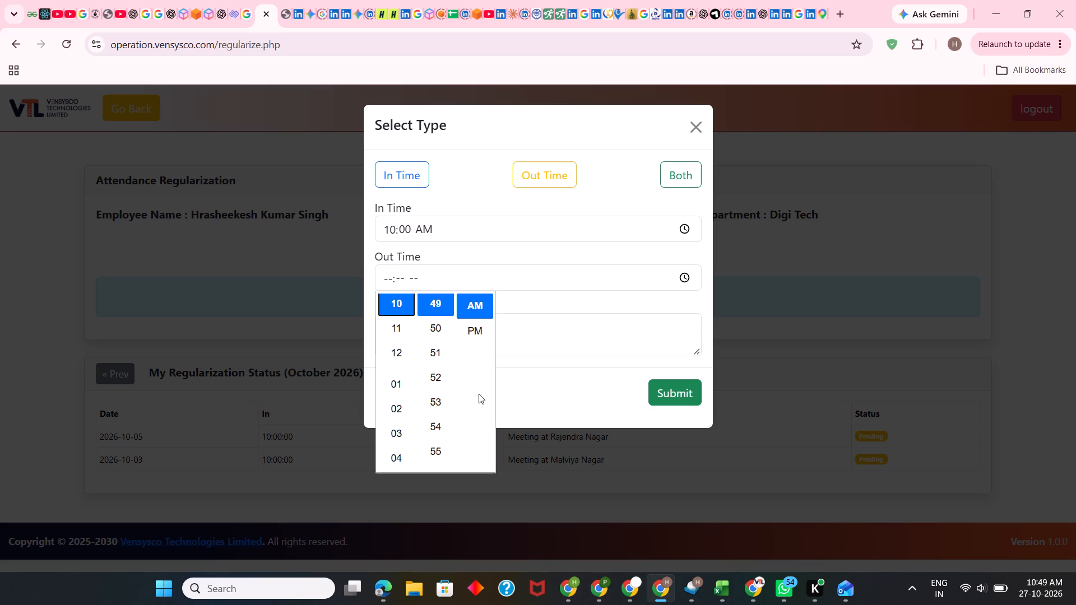
scroll(412, 418, down, 1)
click(397, 448)
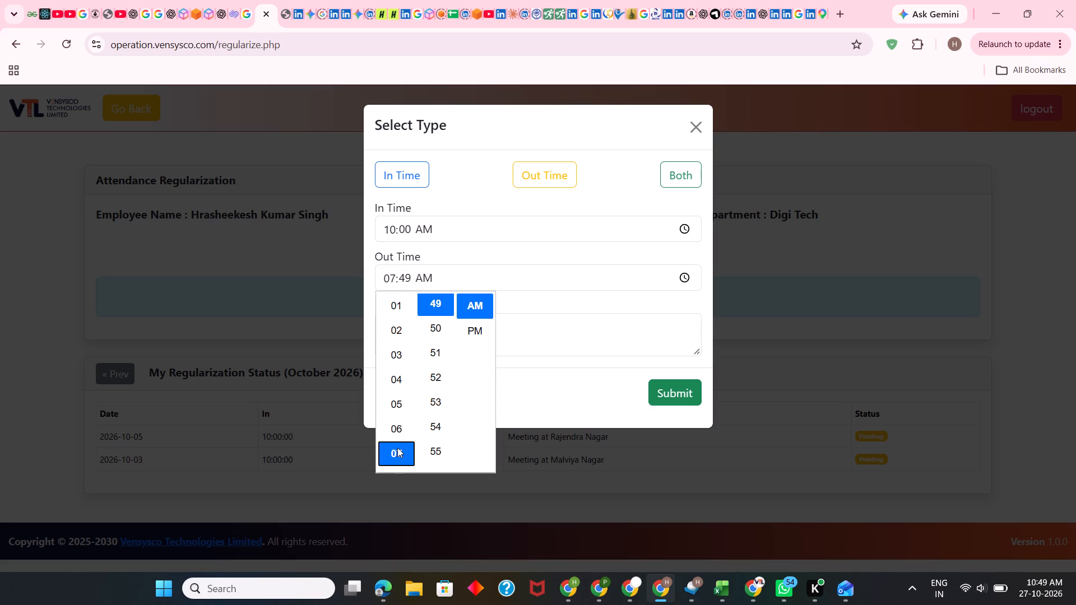
scroll(439, 438, down, 3)
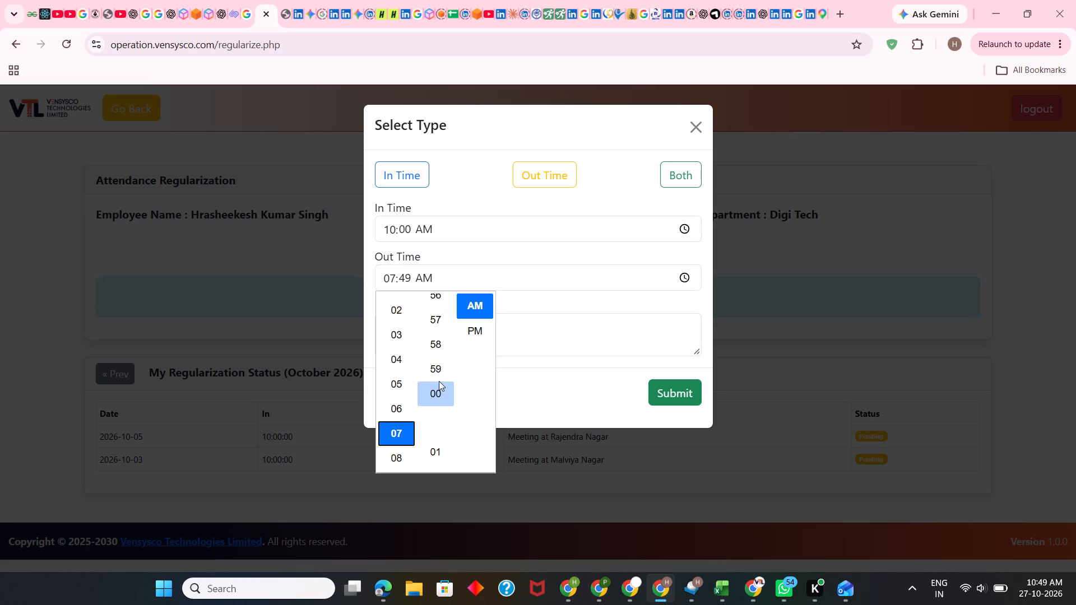
click(439, 381)
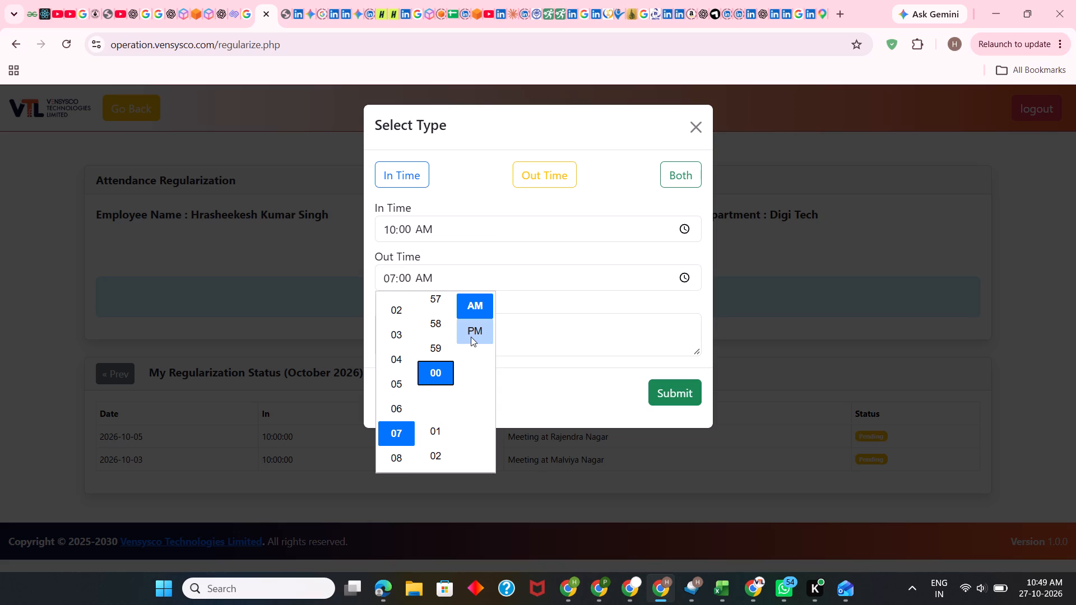
click(471, 337)
click(556, 310)
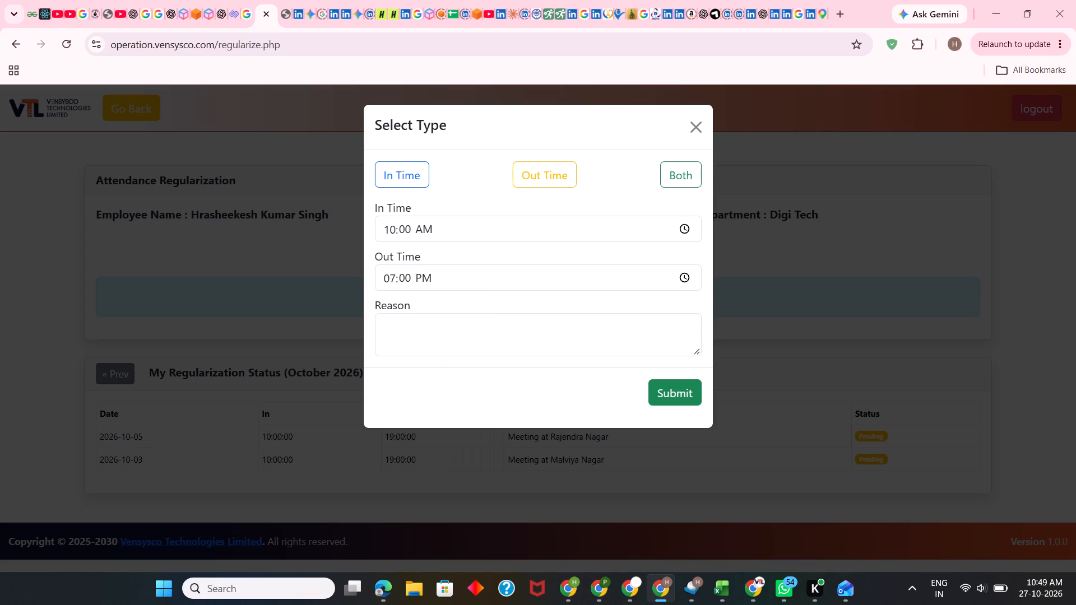
Enter "Meeting at Rajendra Nagar" as the reason and submit the 09-10-2026 regularization request.
click(553, 324)
text(Meeting at Rajendra Nagar)
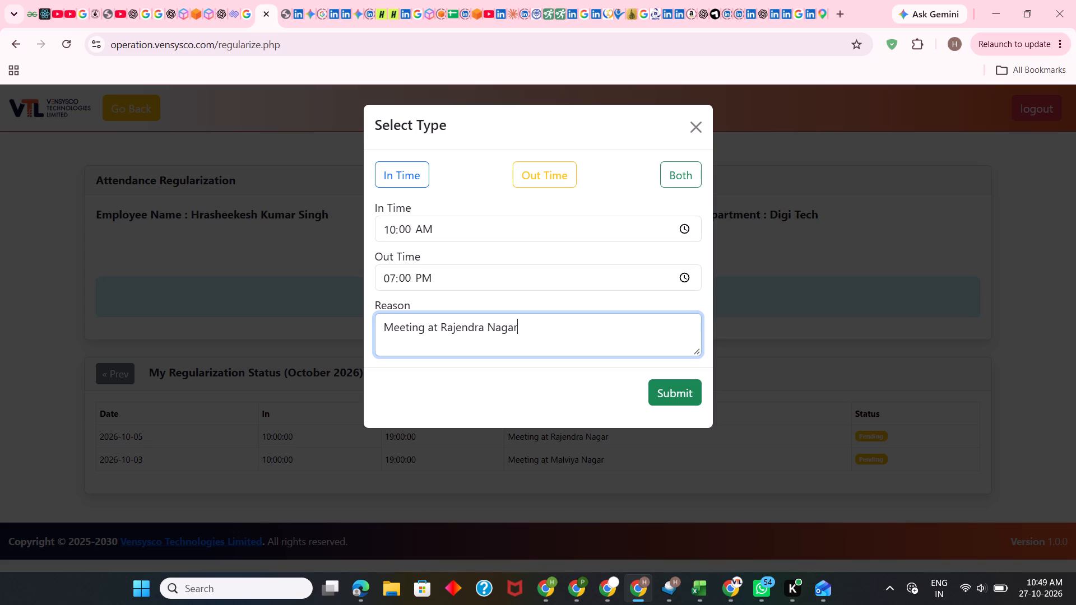
click(662, 388)
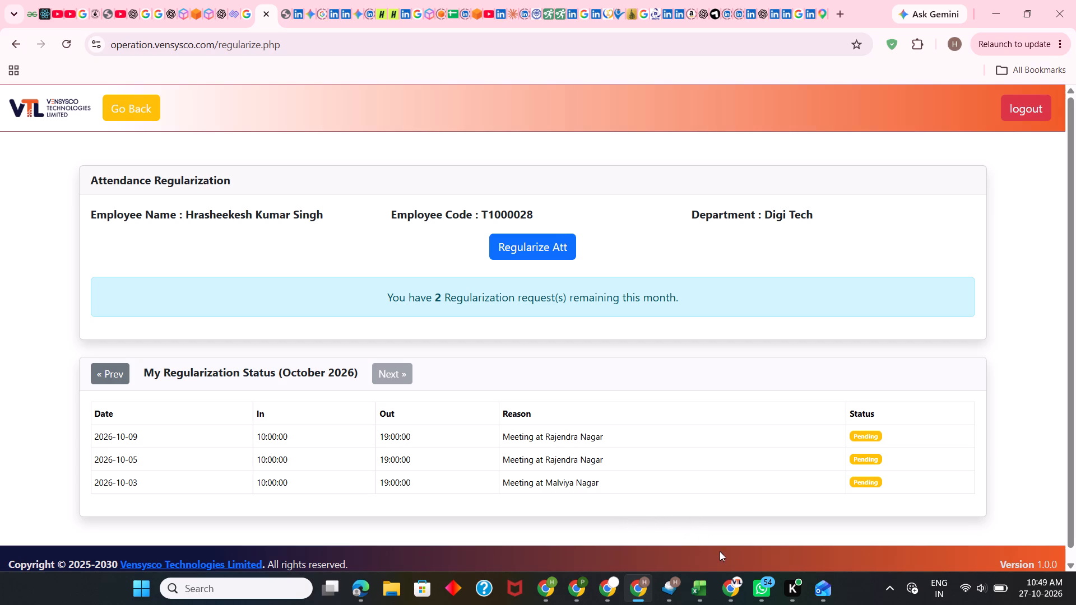
Check the Excel sheet for the next date marked Absent and start a Chrome regularization request for 14-10-2026 covering both times.
click(743, 530)
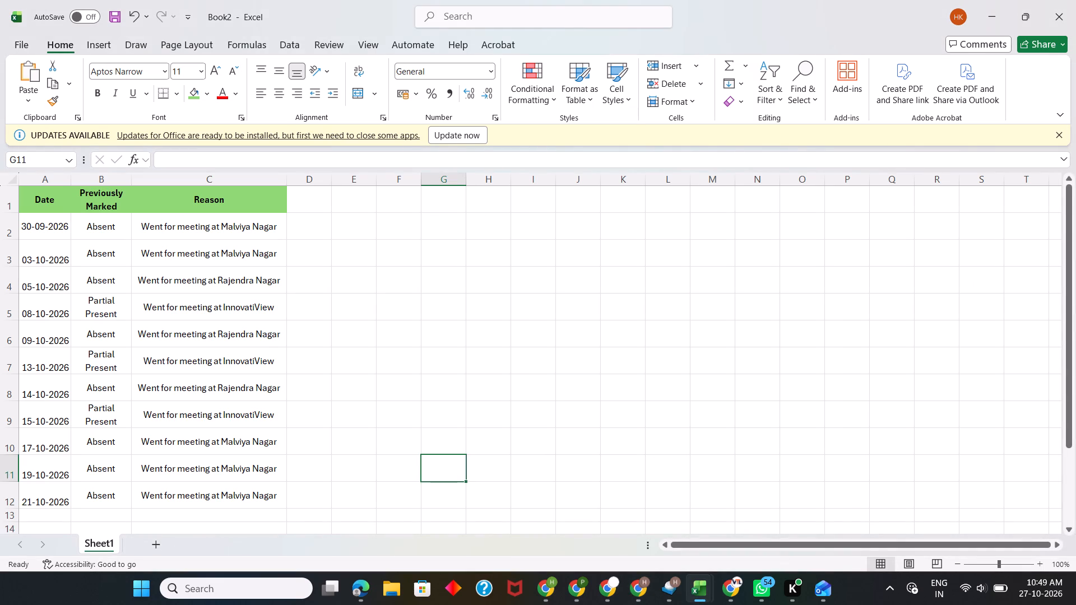
click(114, 389)
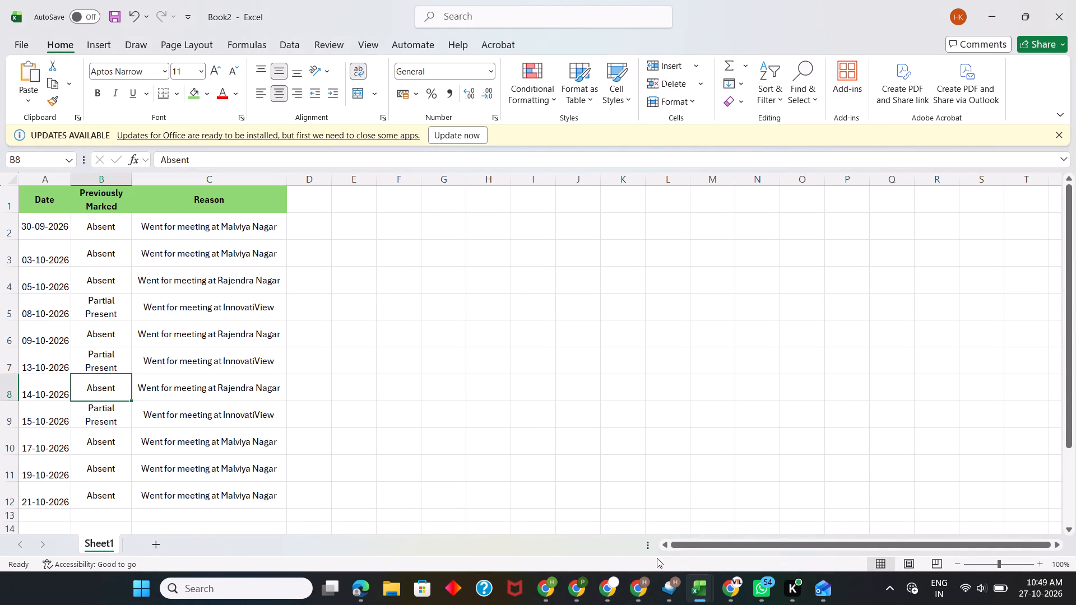
click(641, 587)
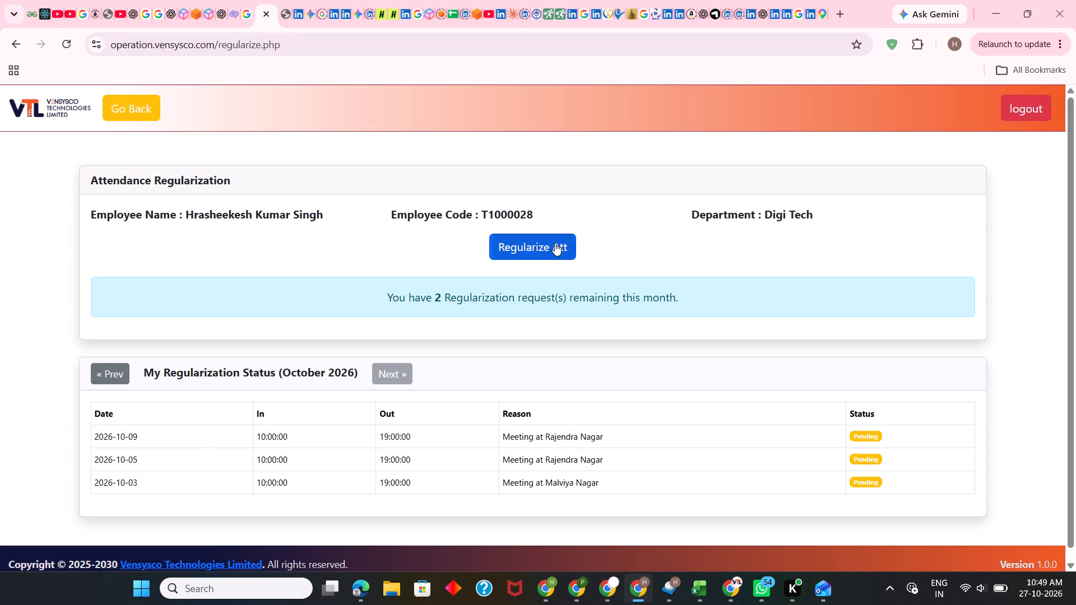
click(555, 243)
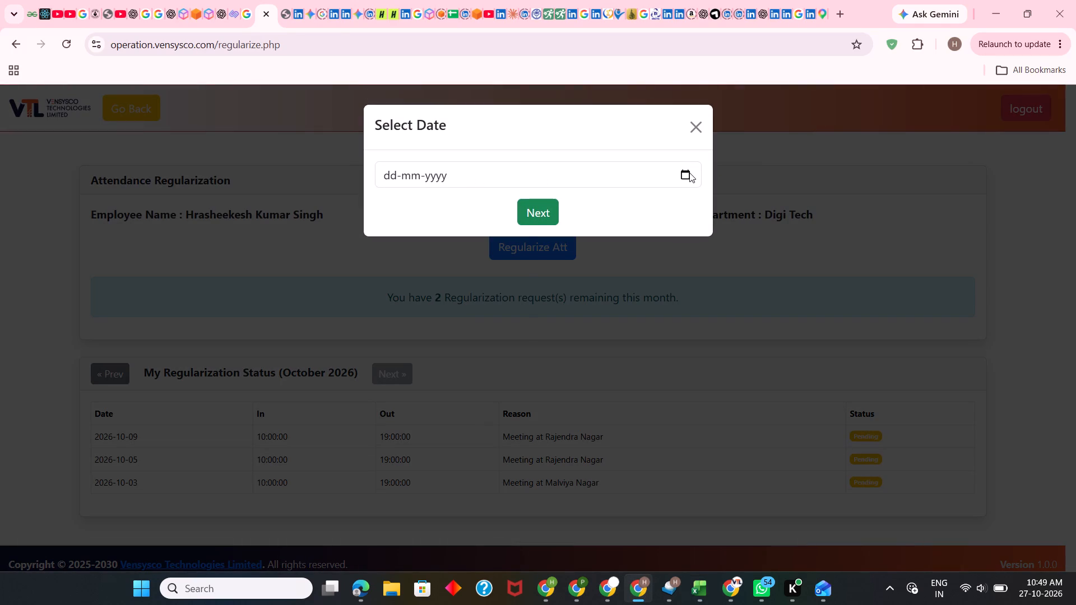
click(689, 173)
click(444, 284)
click(531, 204)
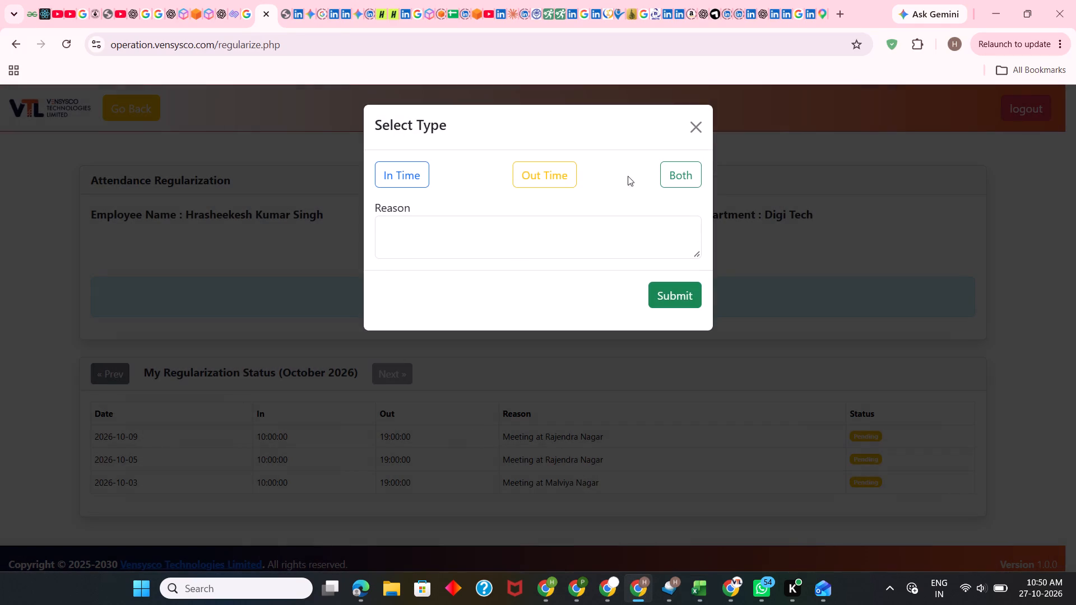
click(671, 174)
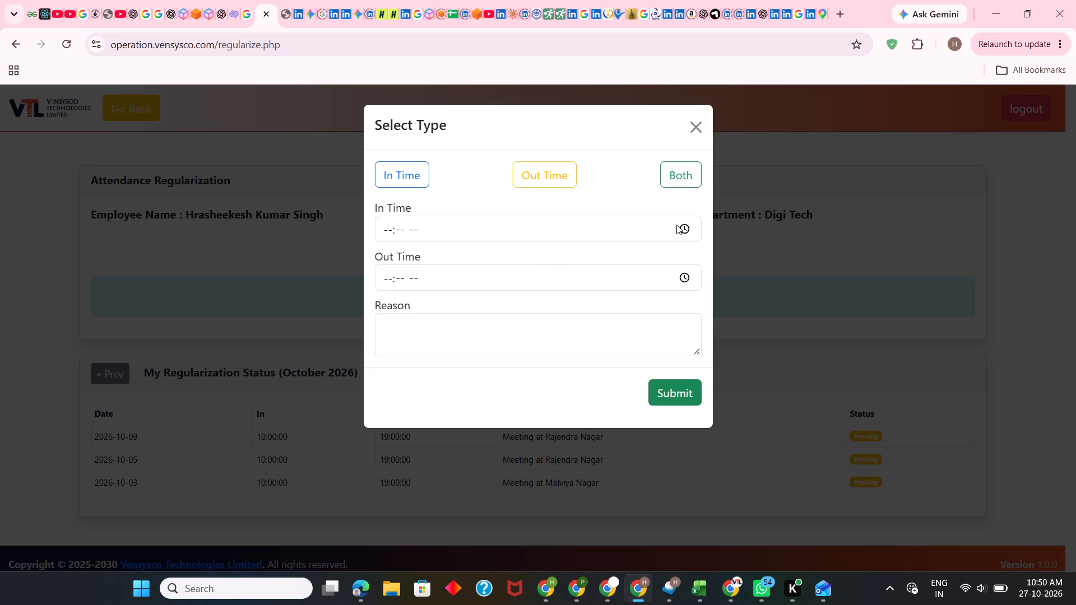
Set the 14-10-2026 request's in time to 10:00 AM and its out time to 07:00 PM.
click(676, 225)
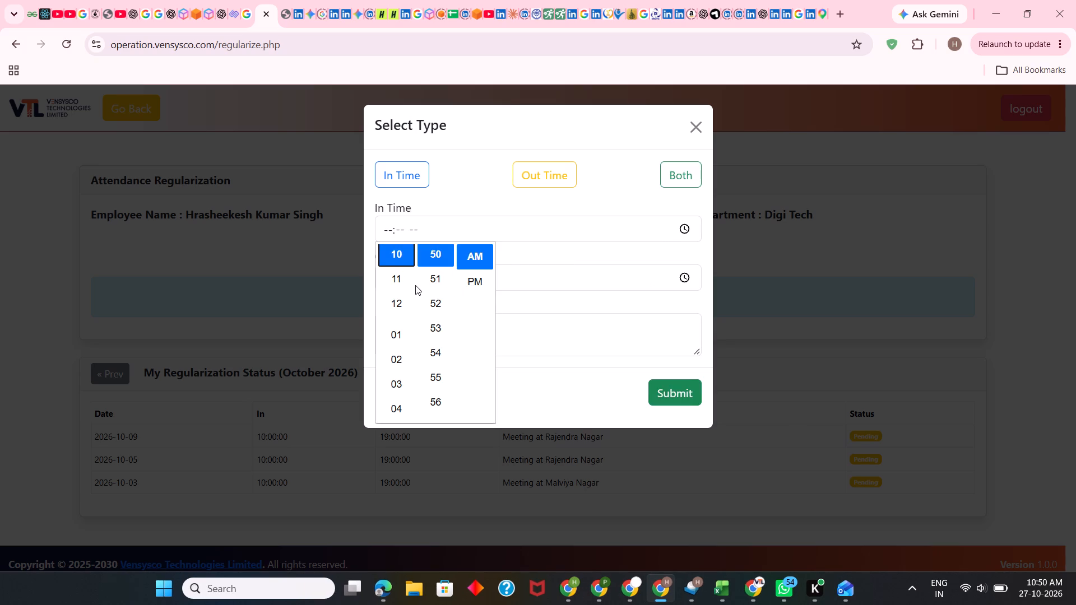
scroll(451, 357, down, 2)
click(442, 319)
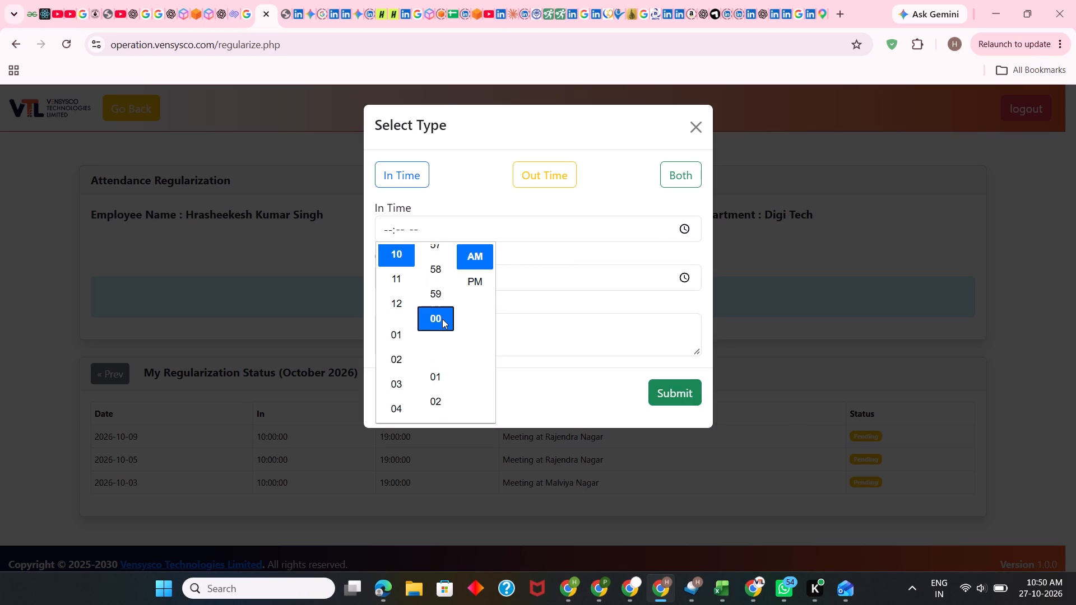
click(682, 283)
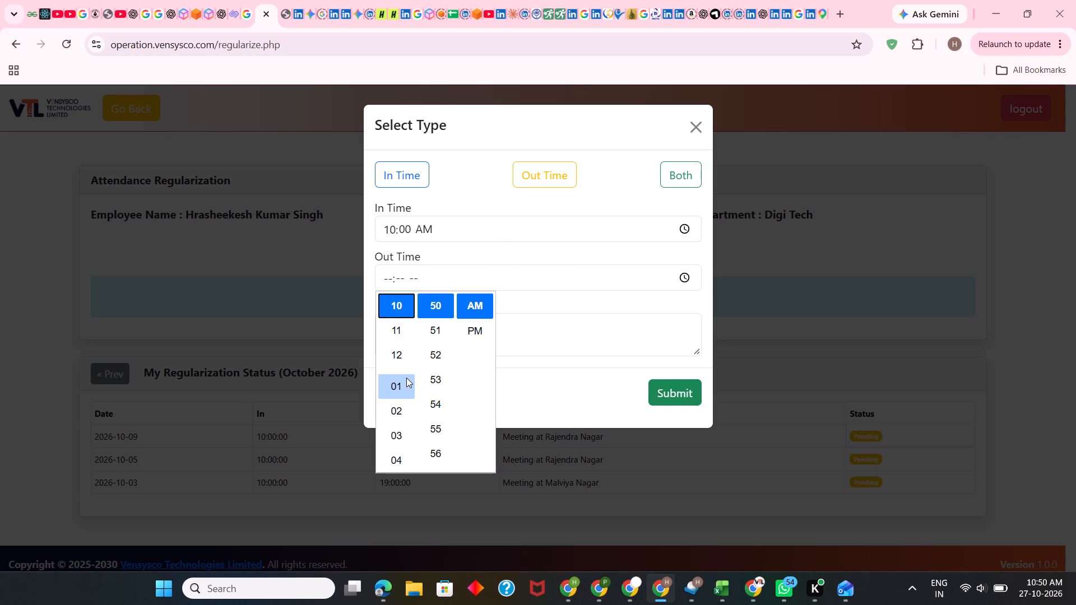
scroll(406, 378, down, 1)
click(397, 413)
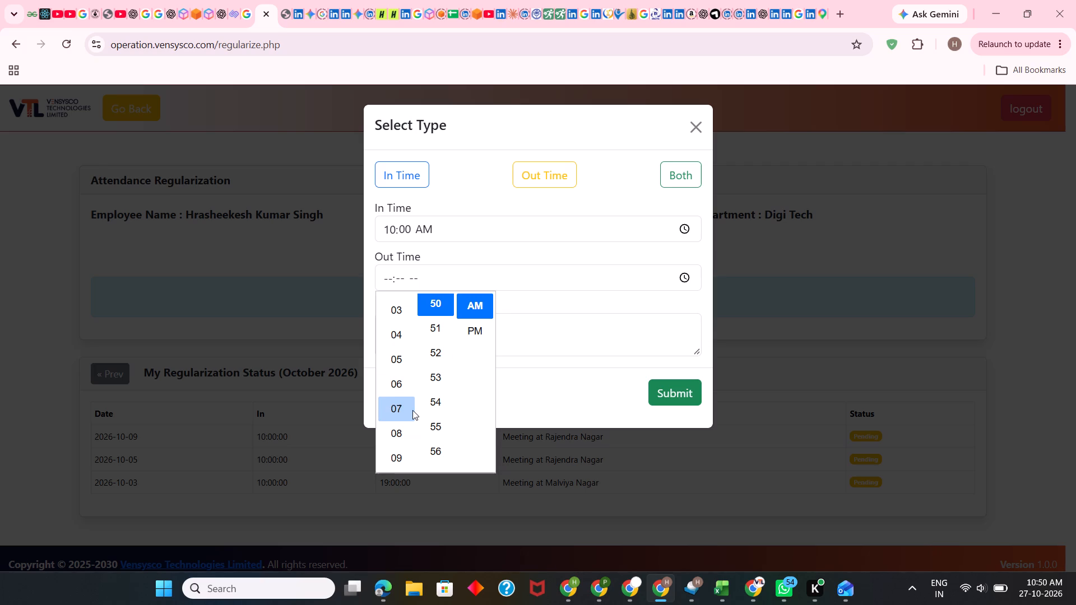
scroll(412, 410, down, 3)
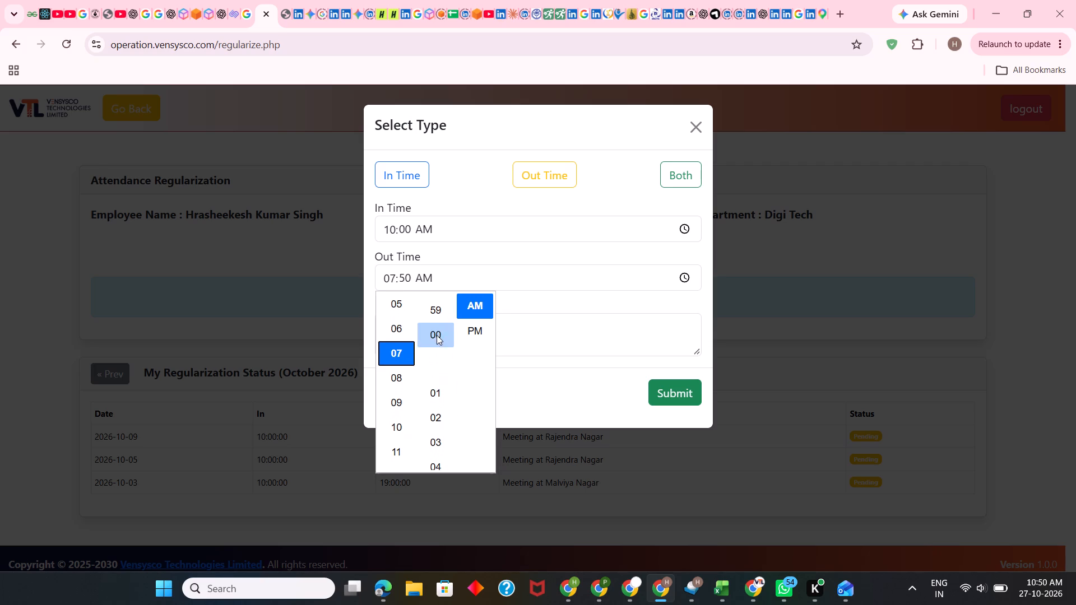
click(438, 324)
click(439, 342)
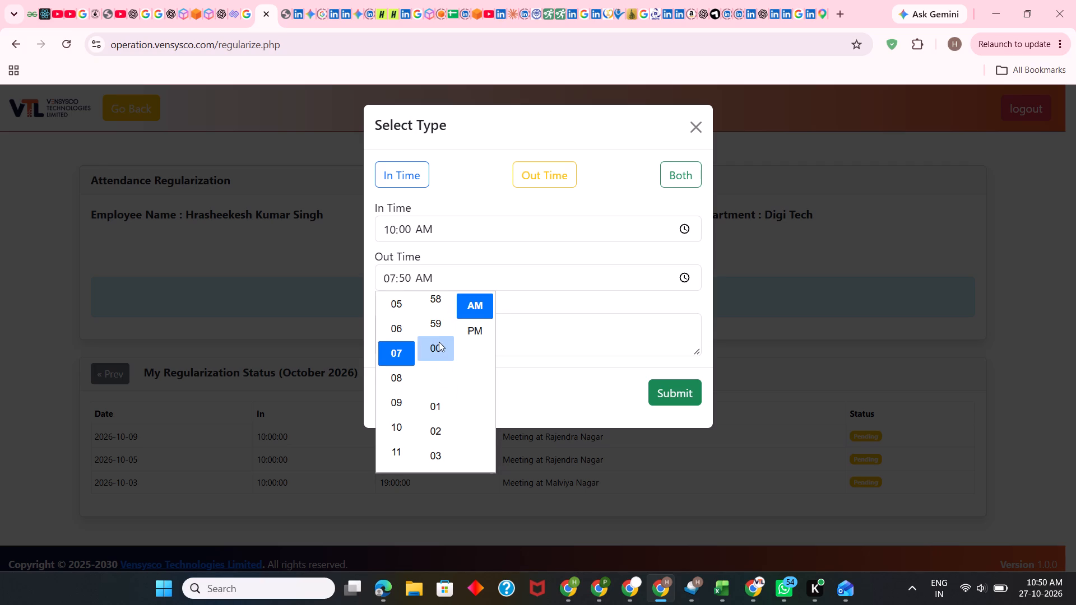
click(488, 327)
Enter "Meeting at Rajendra Nagar" as the reason and submit the 14-10-2026 regularization request.
click(533, 325)
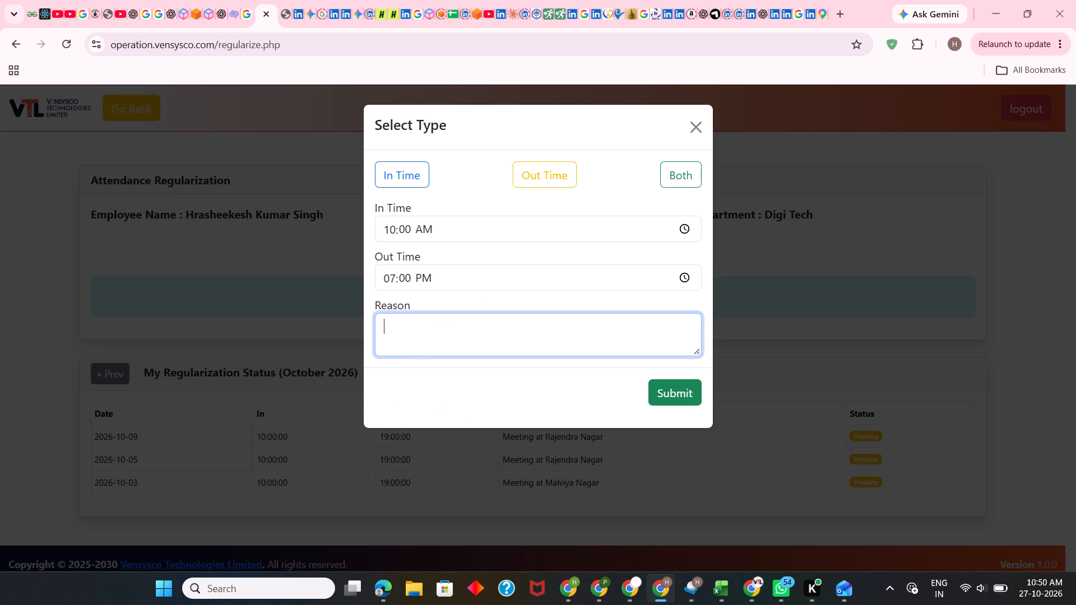
text(Meeting at Rajenf)
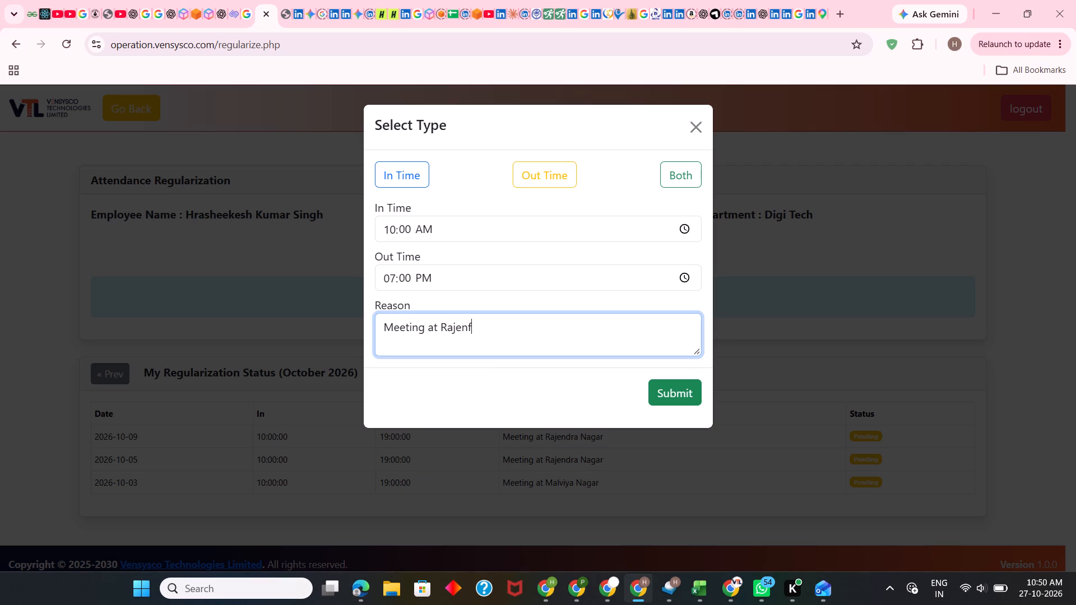
key(BackSpace)
text(dra NAgar)
key(BackSpace)
key(BackSpace)
key(BackSpace)
key(BackSpace)
text(agar)
click(652, 395)
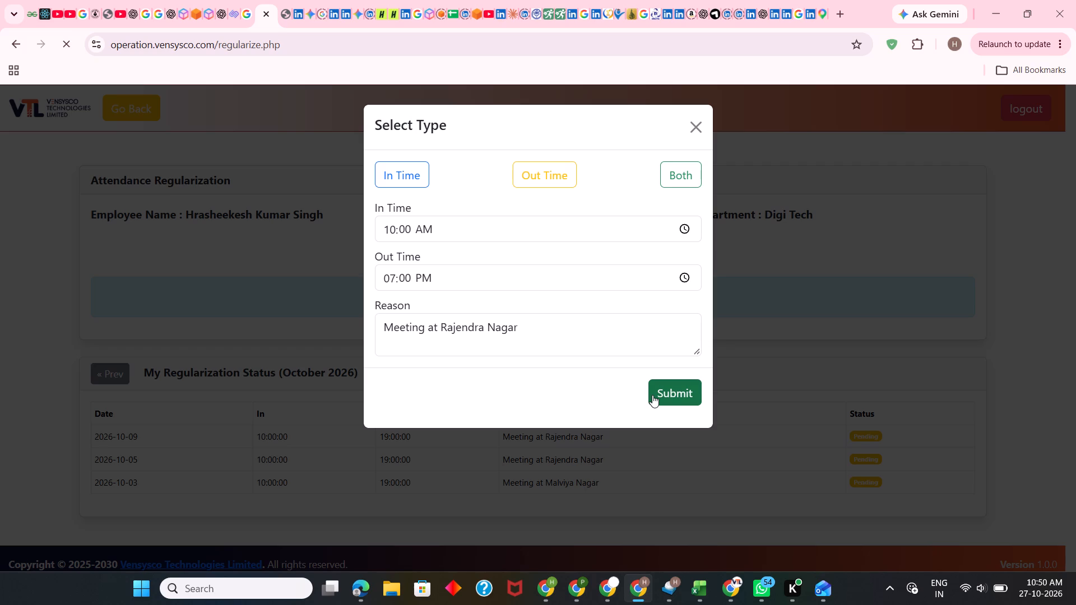
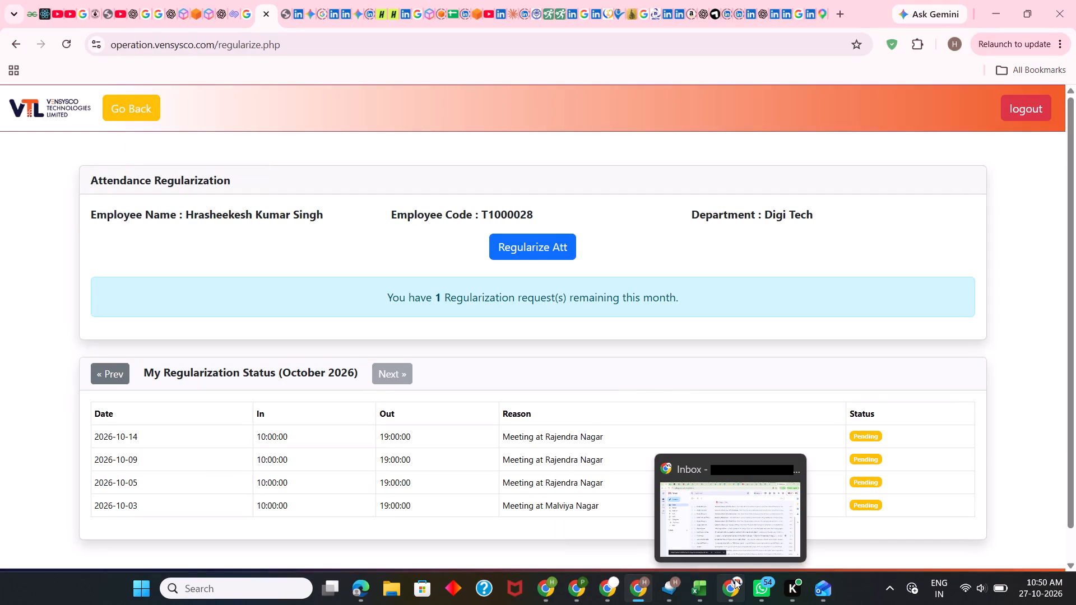
Check the Excel sheet for the next date marked Absent and start a Chrome regularization request for 17-10-2026 covering both times.
click(766, 517)
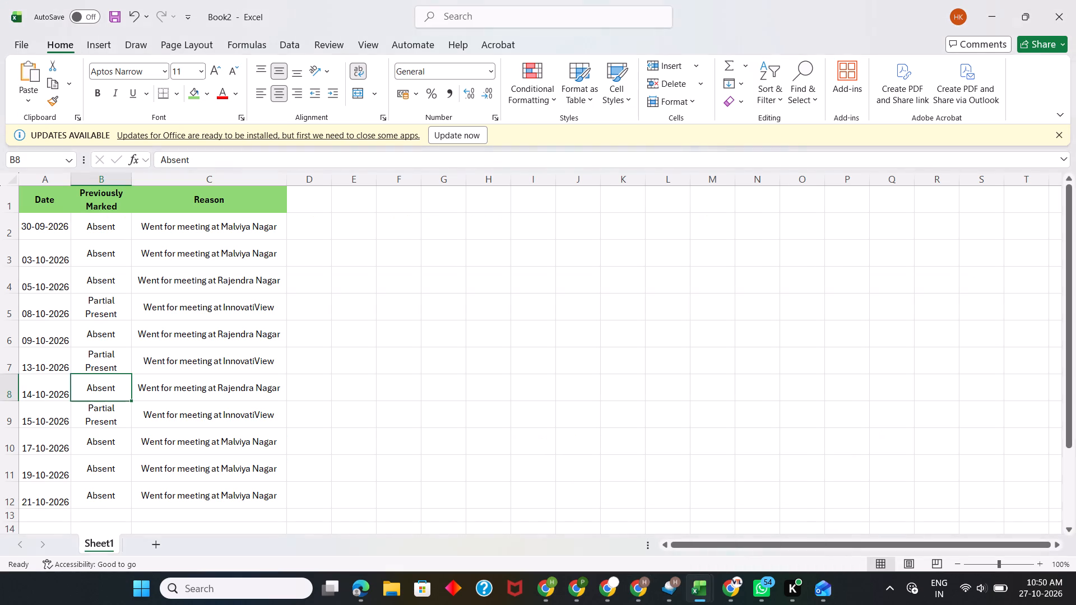
click(126, 455)
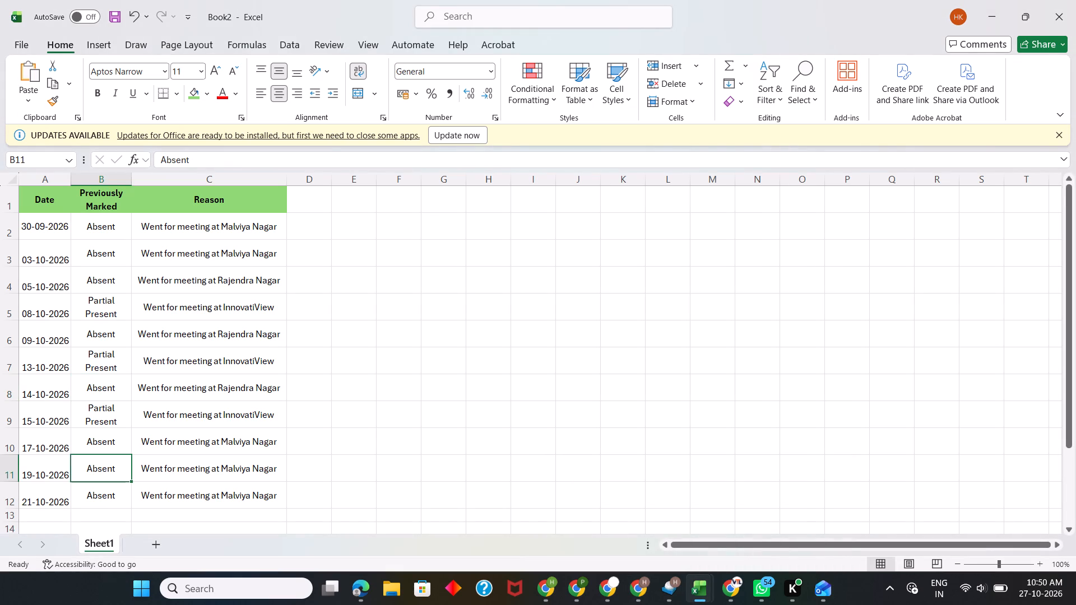
click(119, 442)
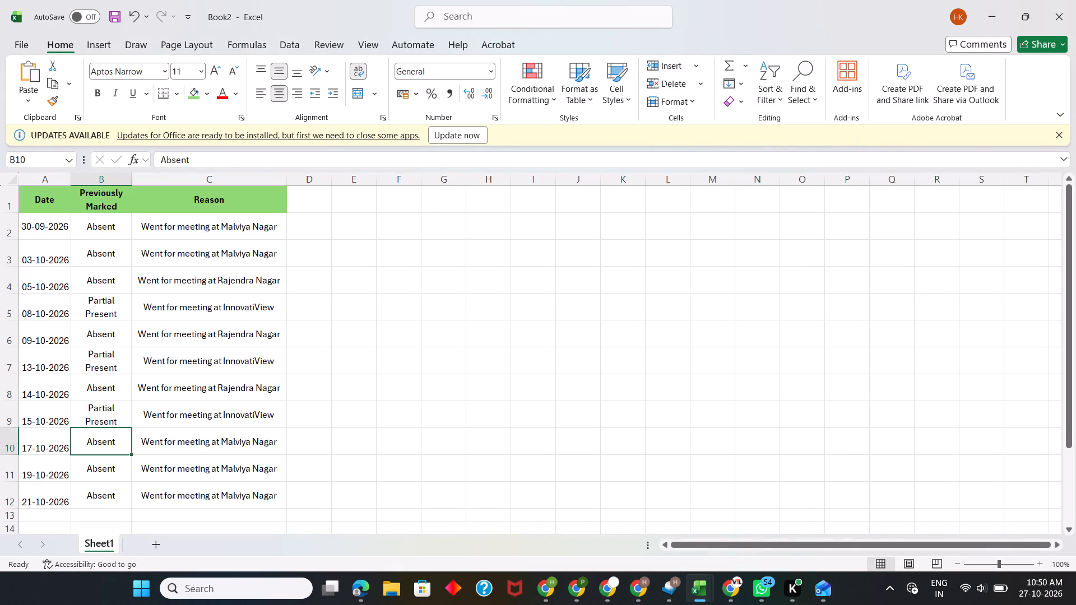
click(634, 604)
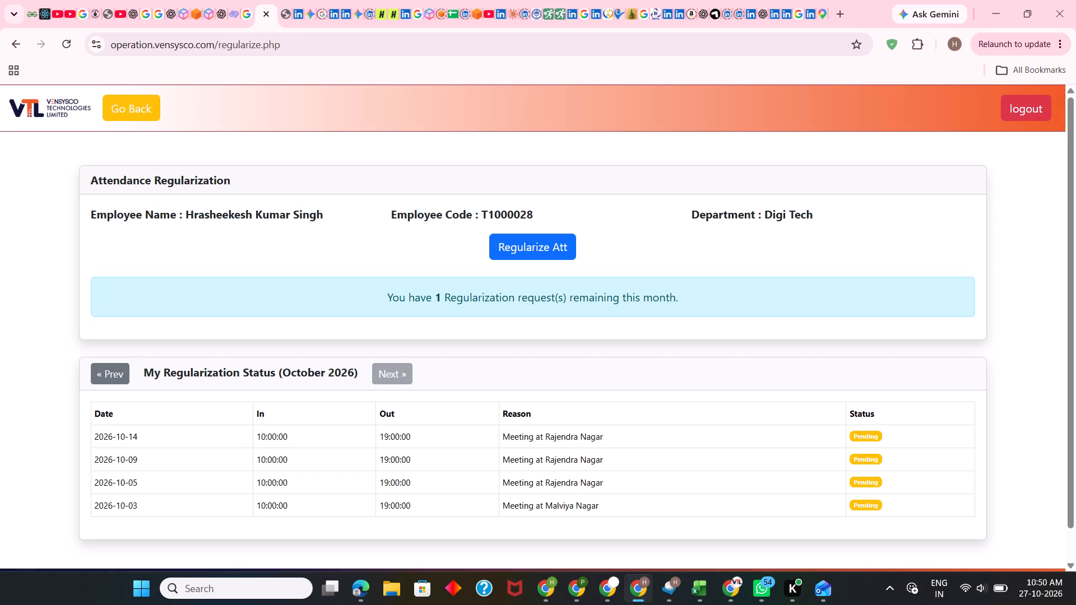
click(555, 239)
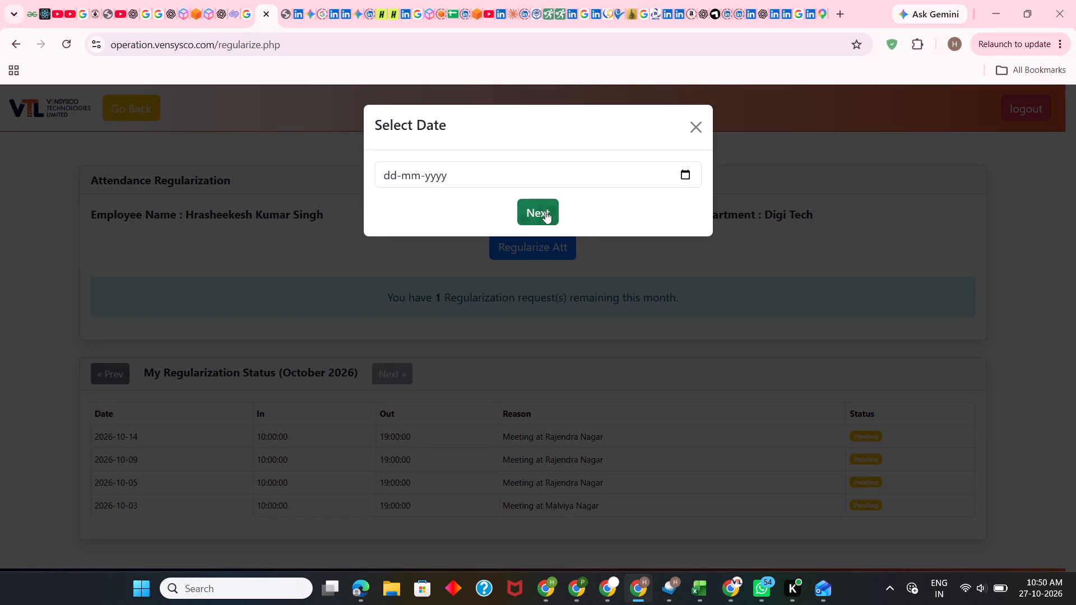
click(686, 175)
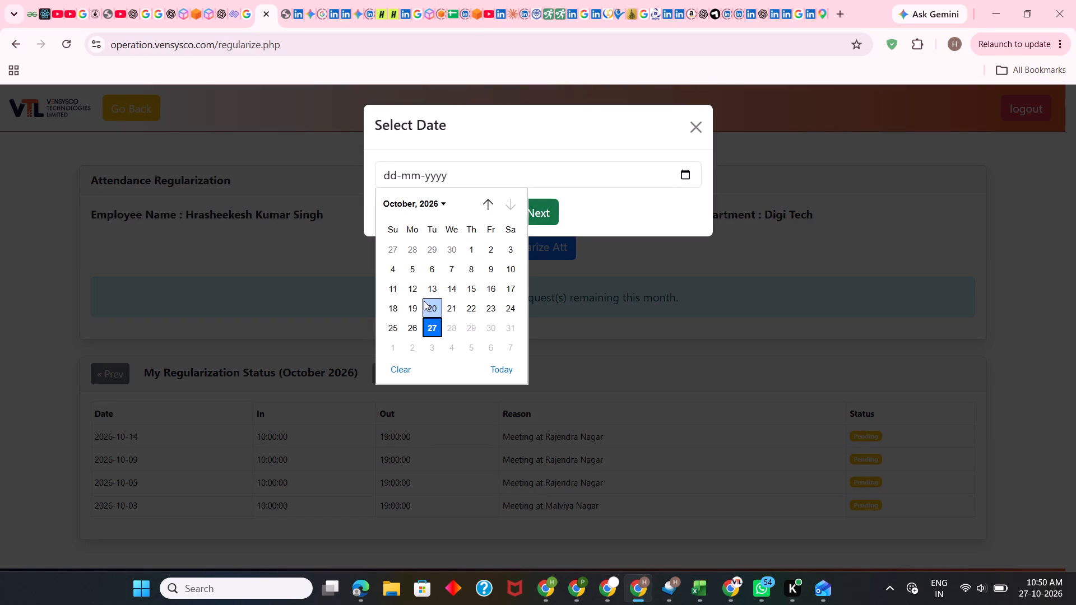
click(502, 294)
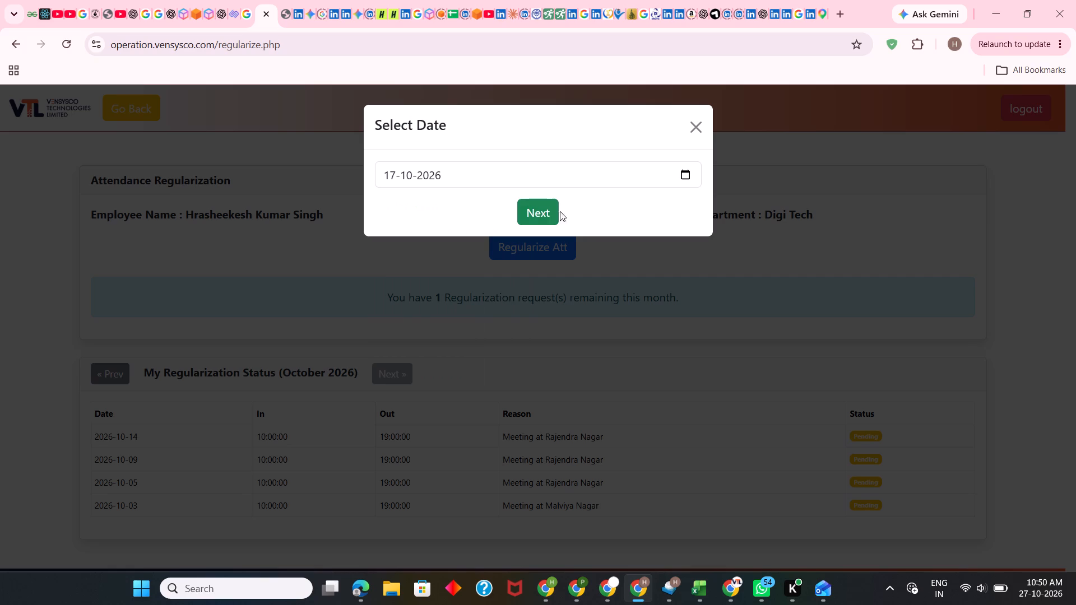
click(551, 207)
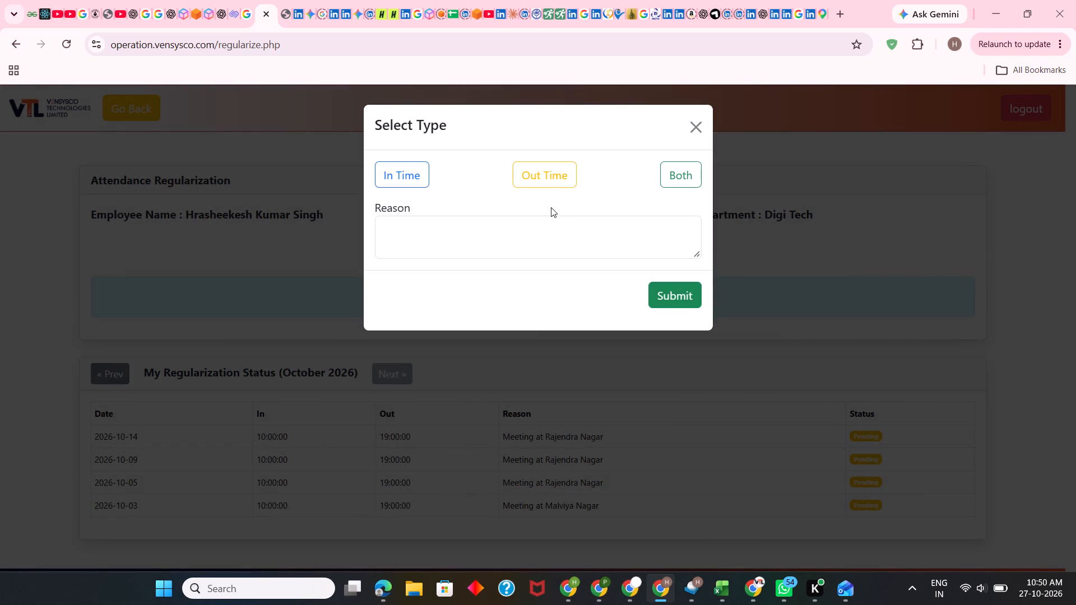
click(681, 175)
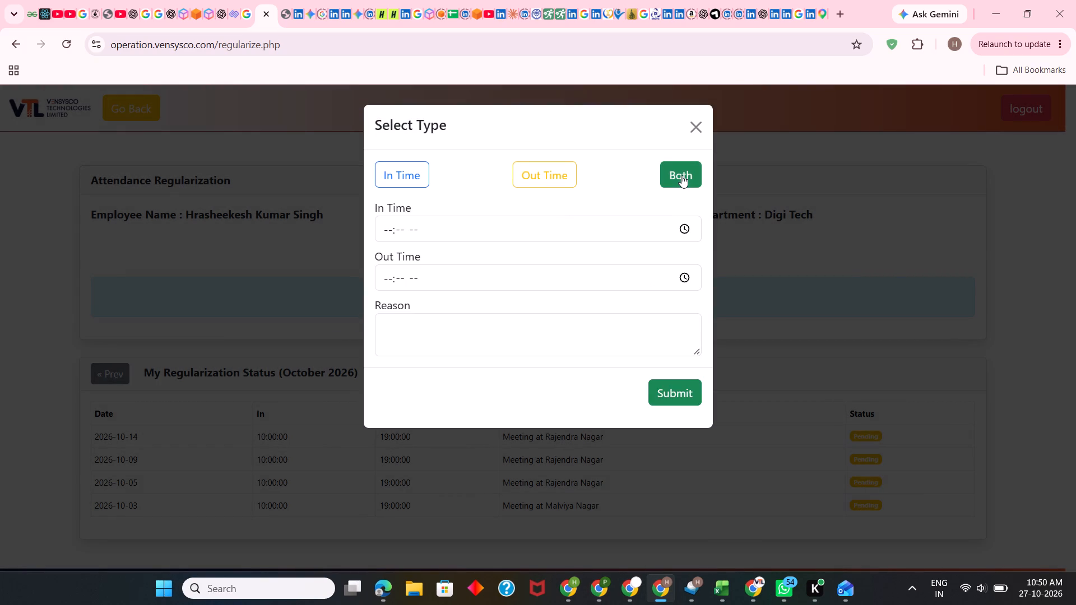
Set the 17-10-2026 request's in time to 10:00 AM and its out time to 07:00 PM.
click(683, 223)
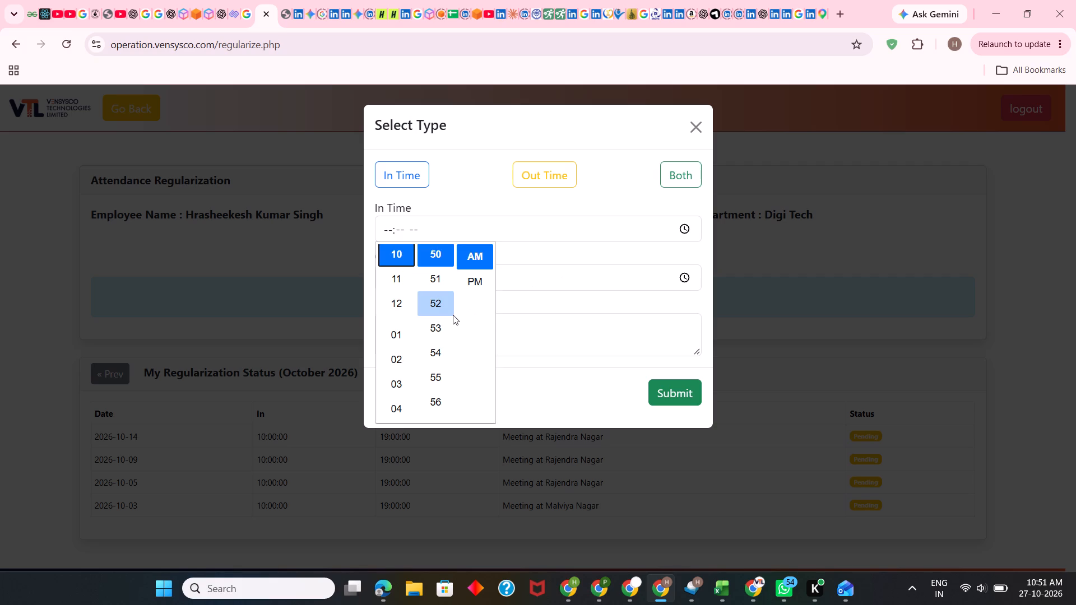
scroll(453, 315, down, 3)
click(436, 305)
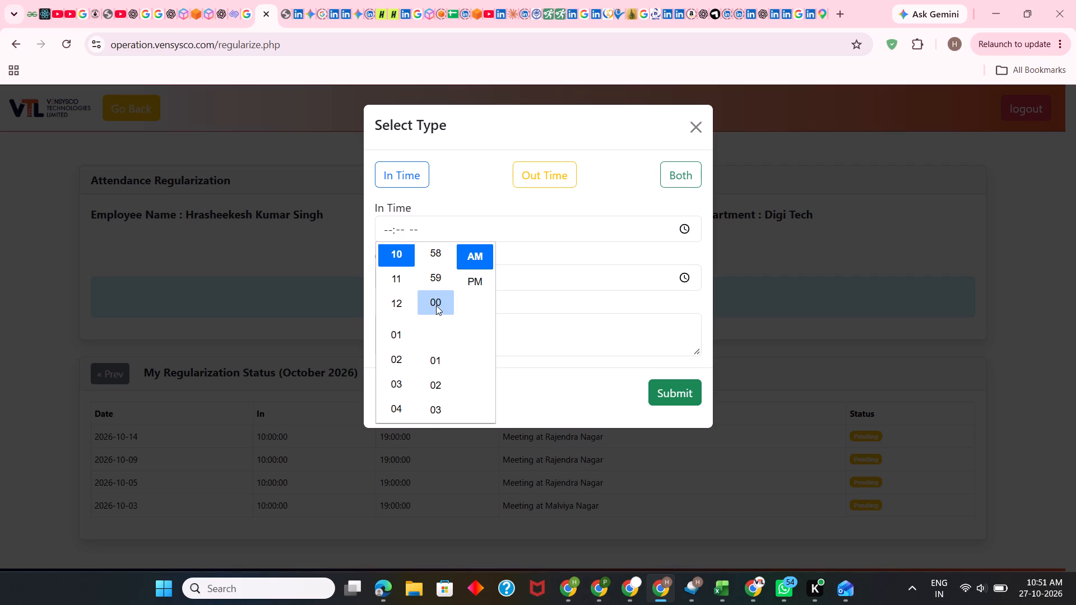
click(430, 316)
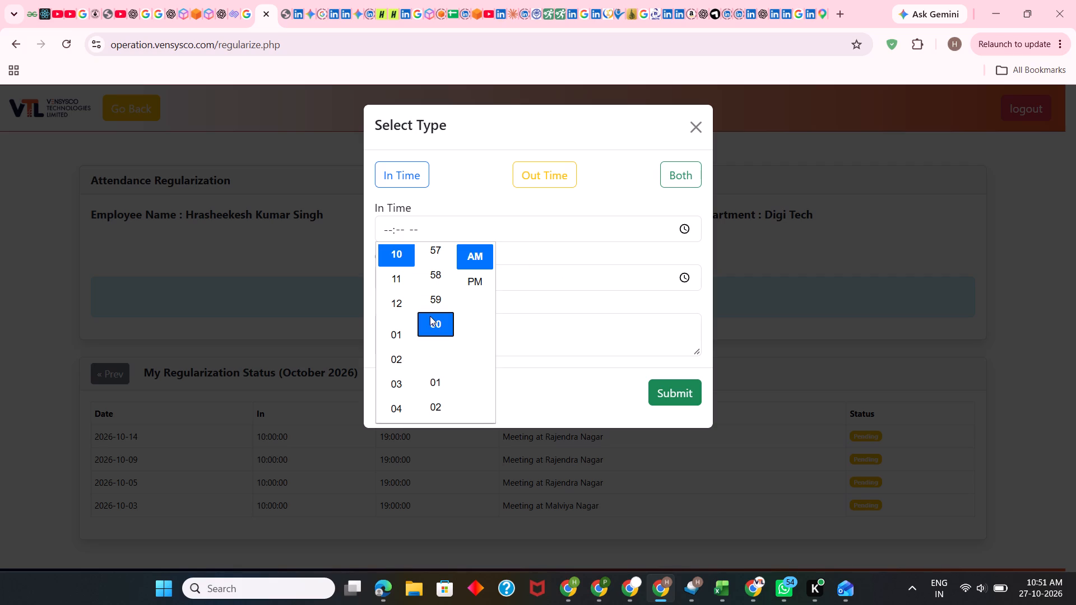
click(572, 254)
click(571, 267)
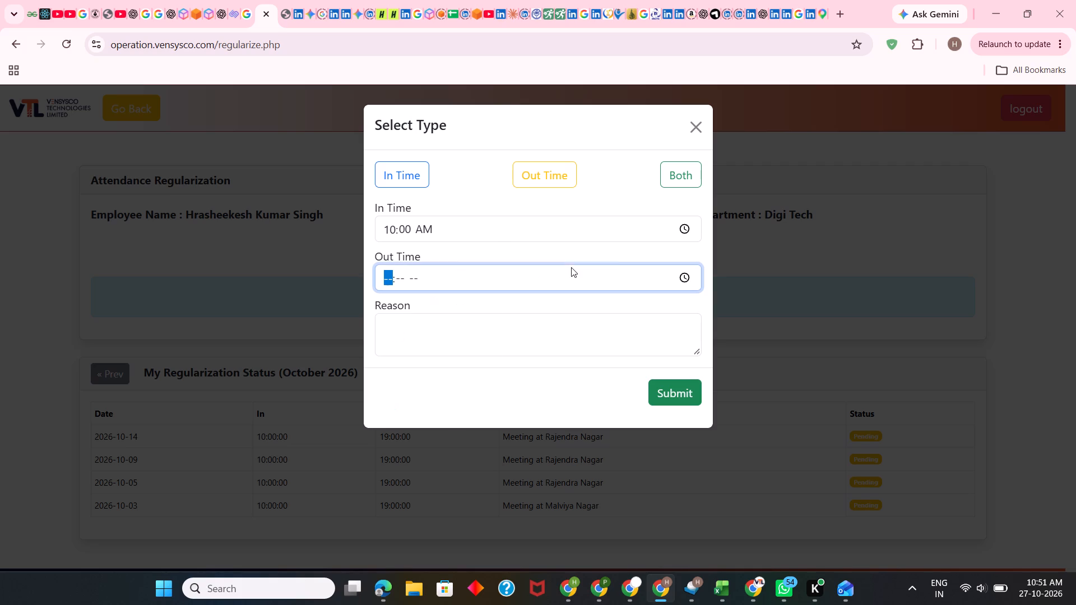
click(683, 273)
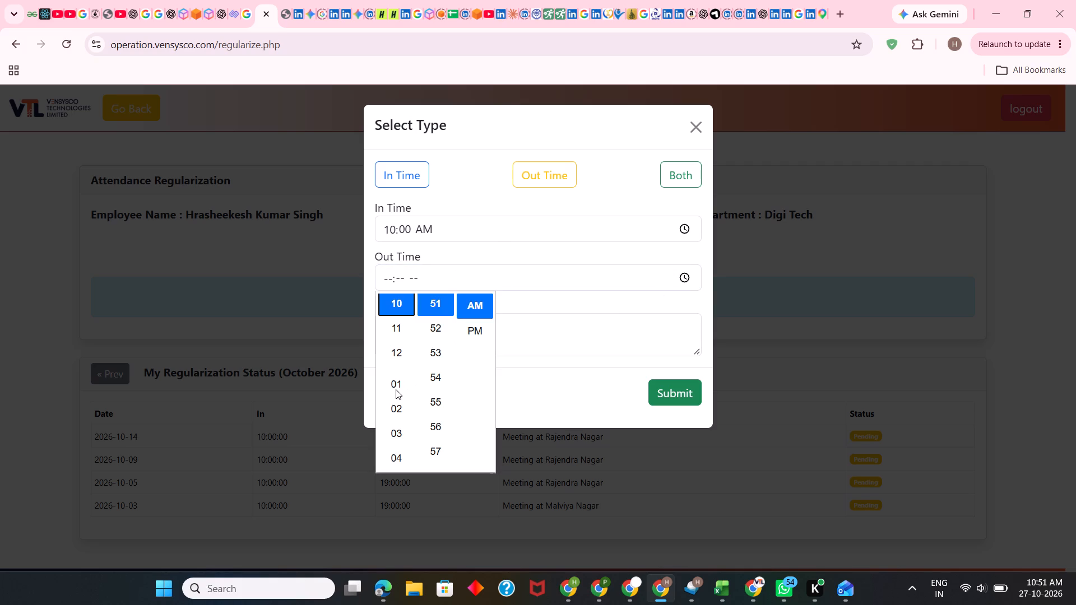
scroll(396, 389, down, 1)
click(398, 407)
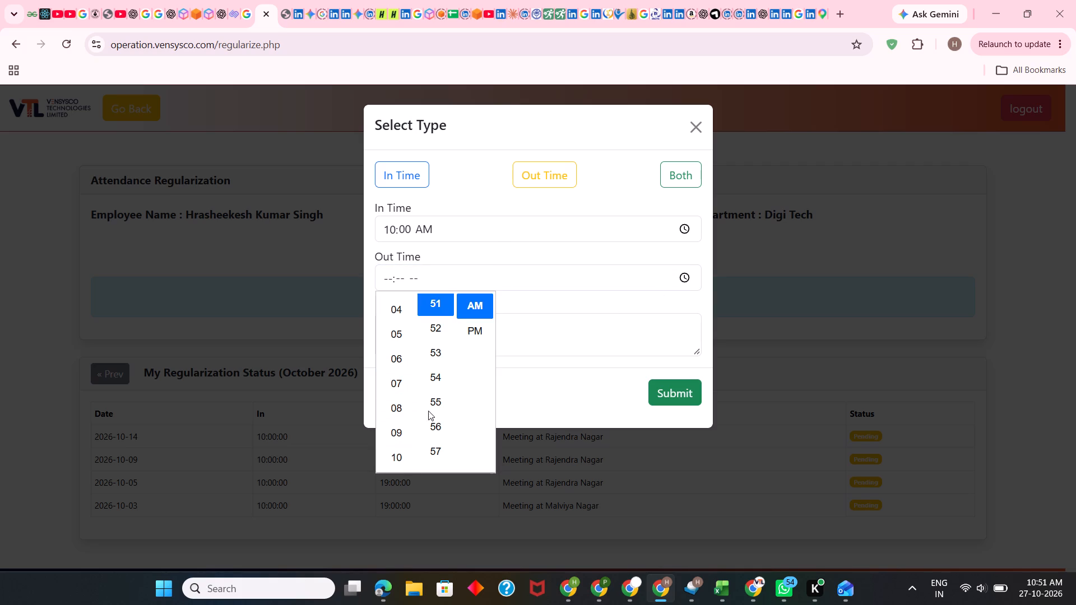
click(403, 383)
scroll(434, 395, down, 1)
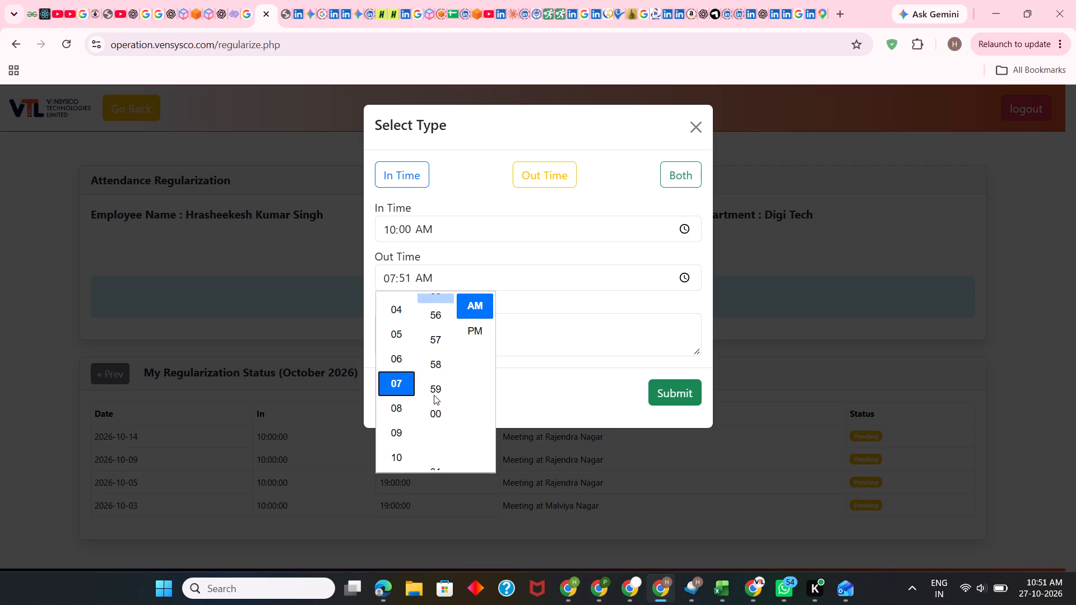
click(437, 413)
click(439, 401)
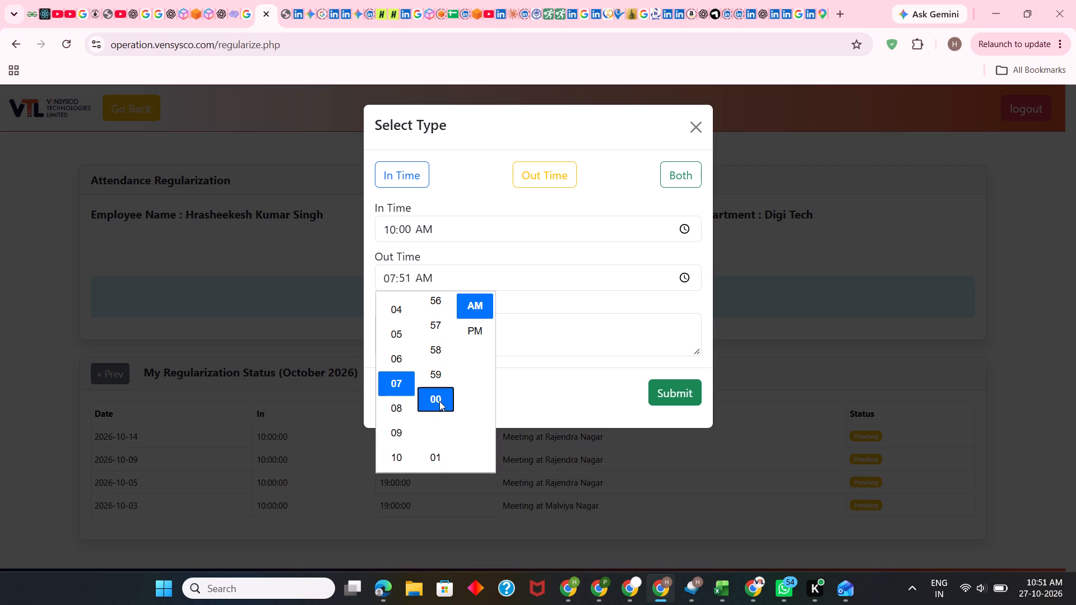
click(480, 336)
Enter "Meeting at Malviya Nagar" as the reason and submit the 17-10-2026 regularization request.
click(556, 328)
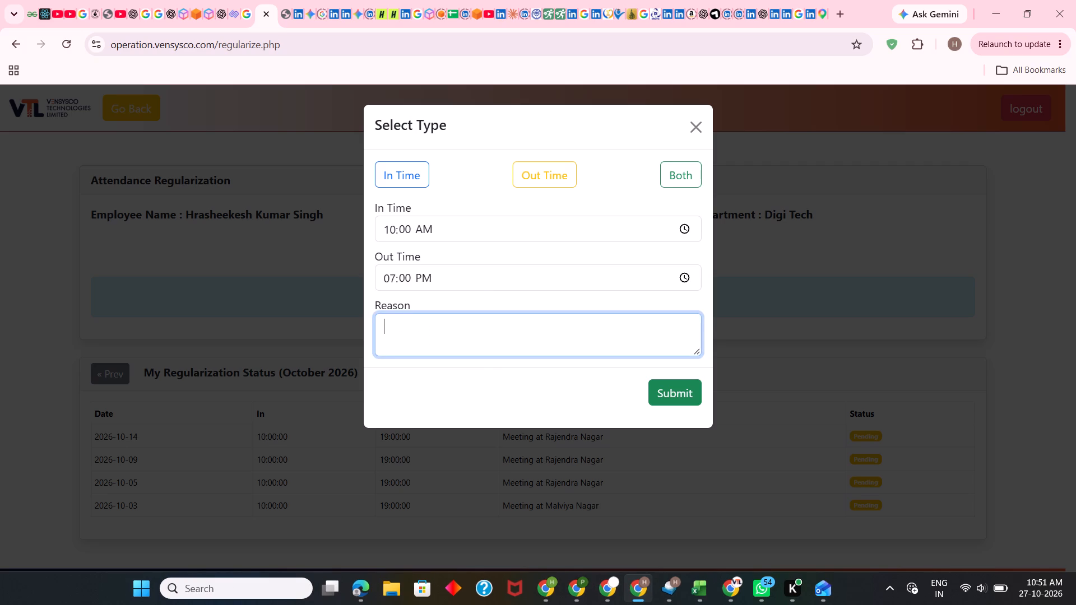
text(Meeting at Malvuy)
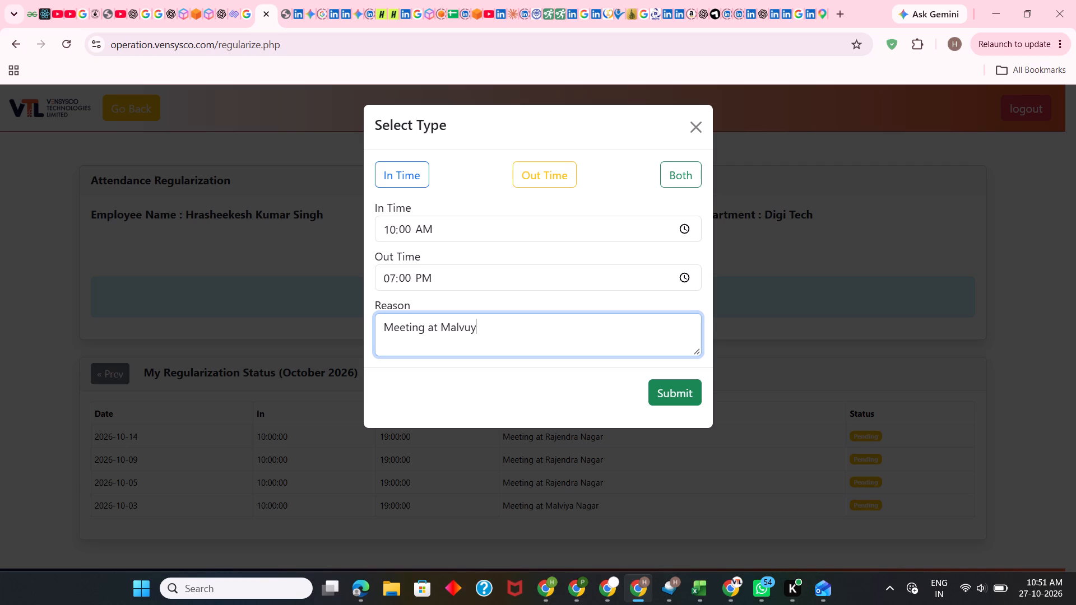
key(BackSpace)
key(BackSpace)
text(iya Nag)
key(BackSpace)
key(BackSpace)
text(agar)
key(Return)
key(BackSpace)
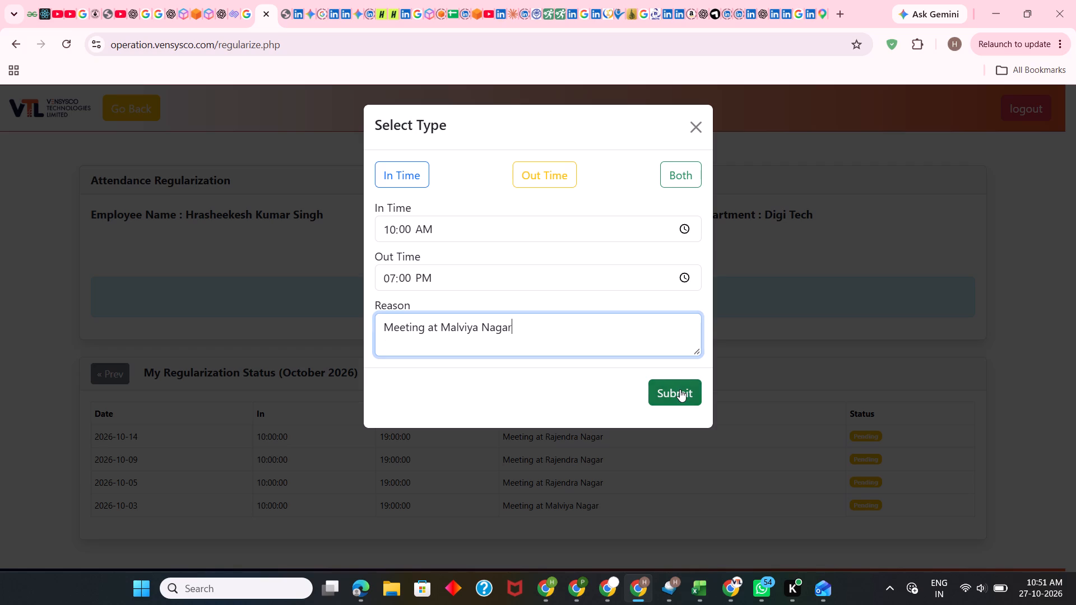
click(680, 389)
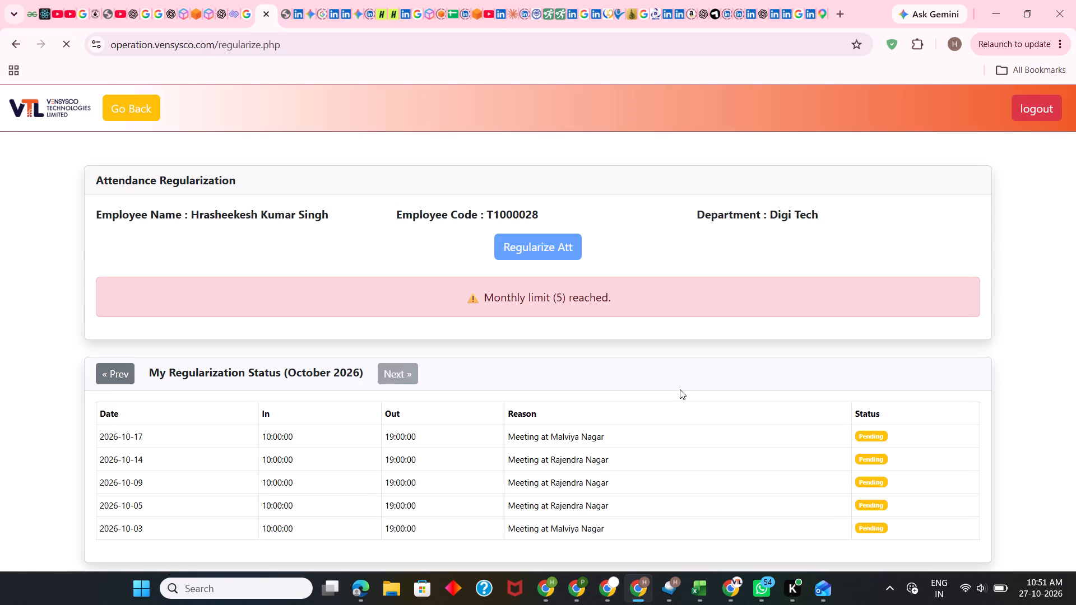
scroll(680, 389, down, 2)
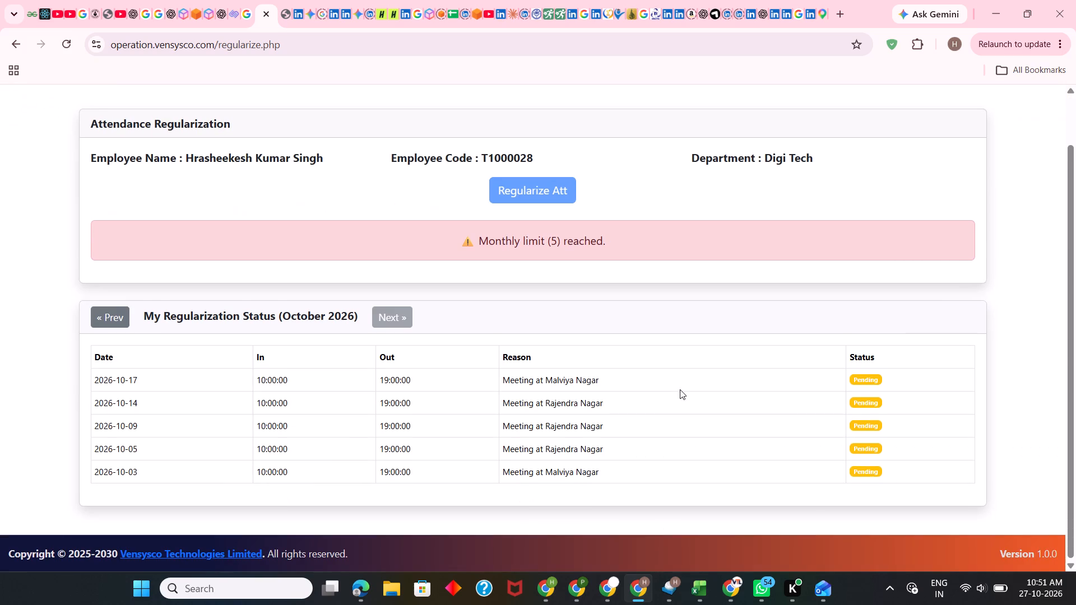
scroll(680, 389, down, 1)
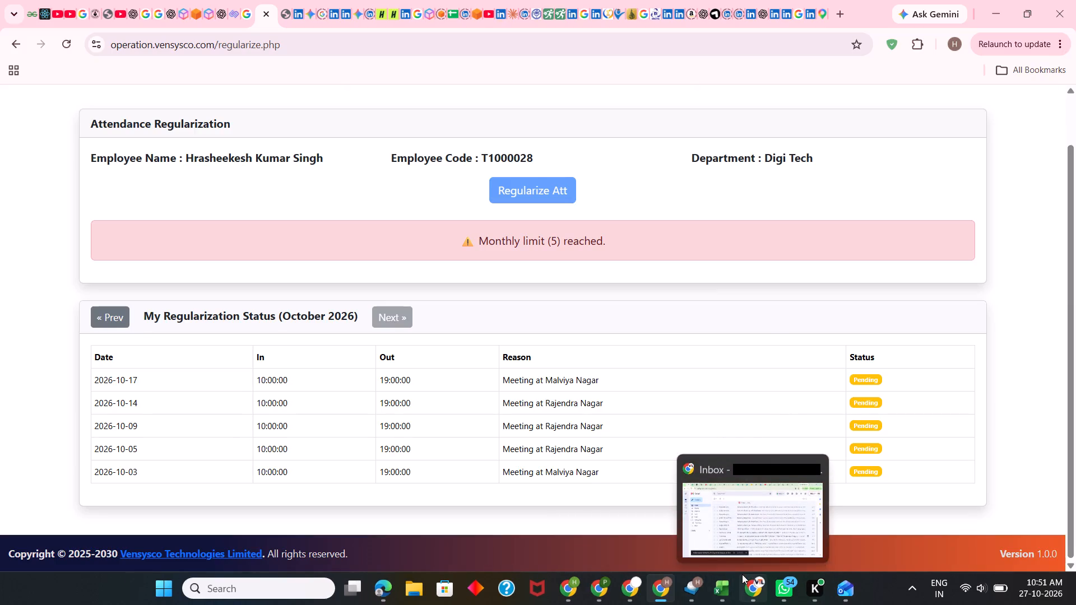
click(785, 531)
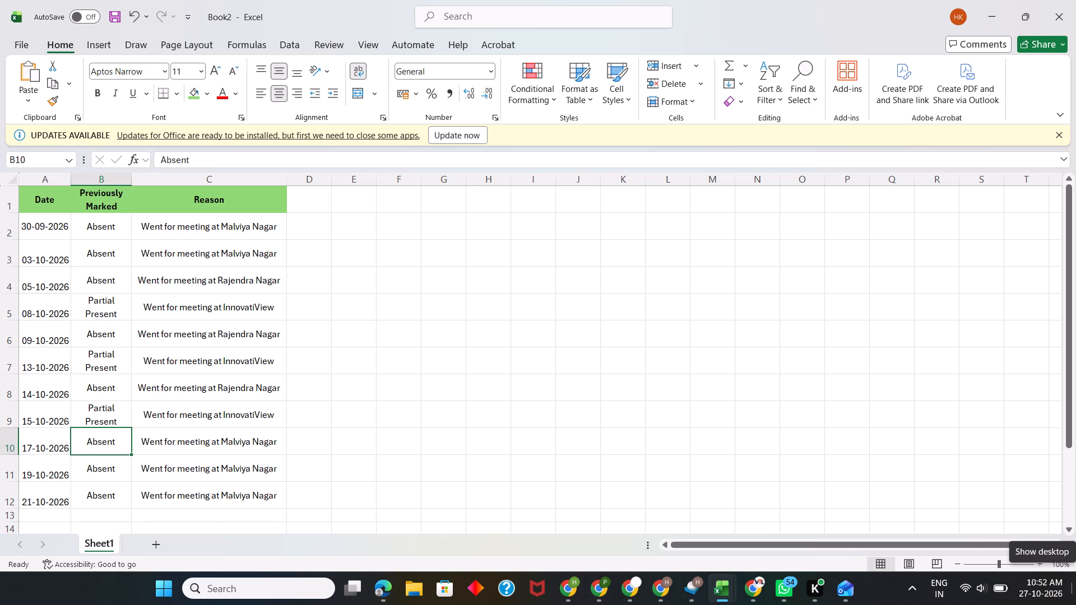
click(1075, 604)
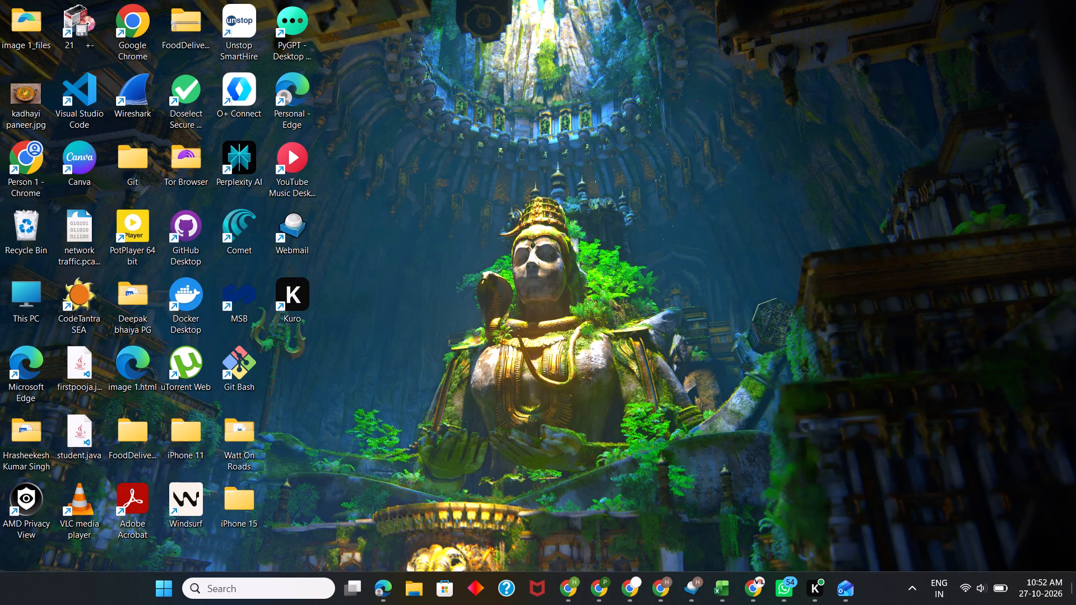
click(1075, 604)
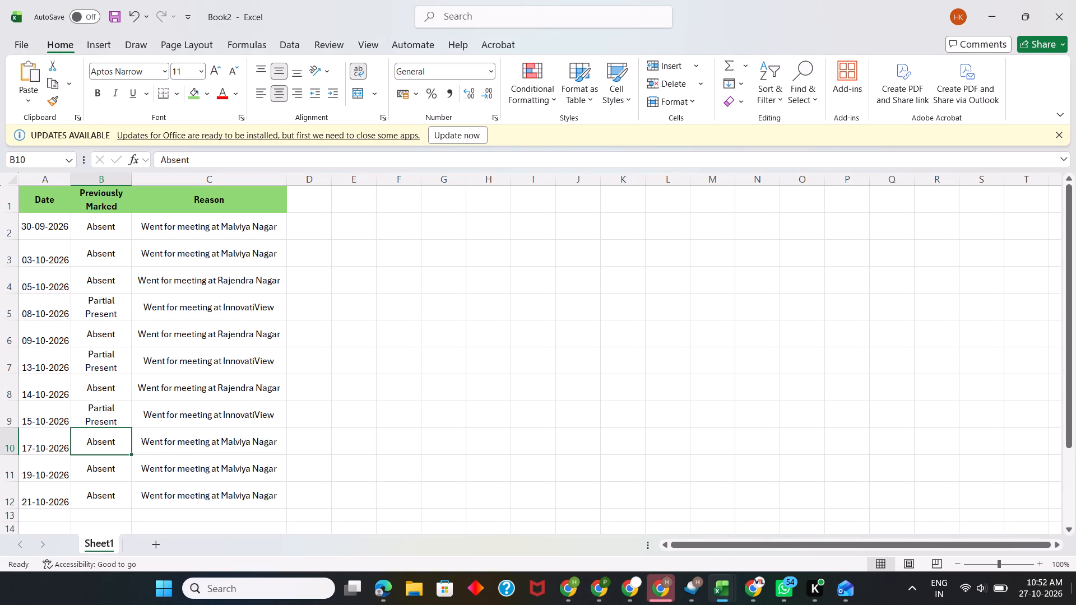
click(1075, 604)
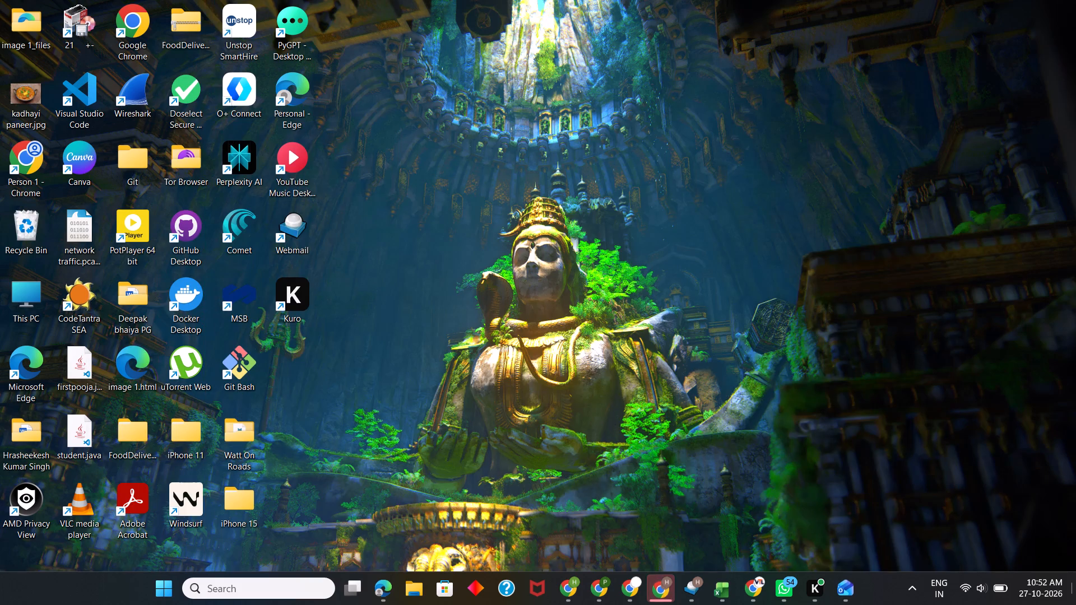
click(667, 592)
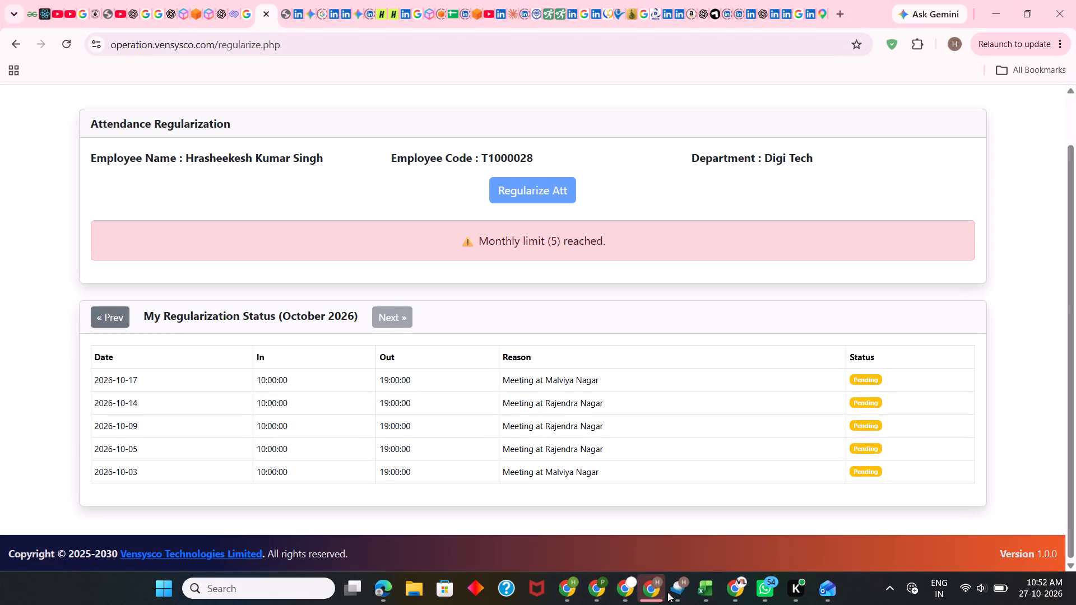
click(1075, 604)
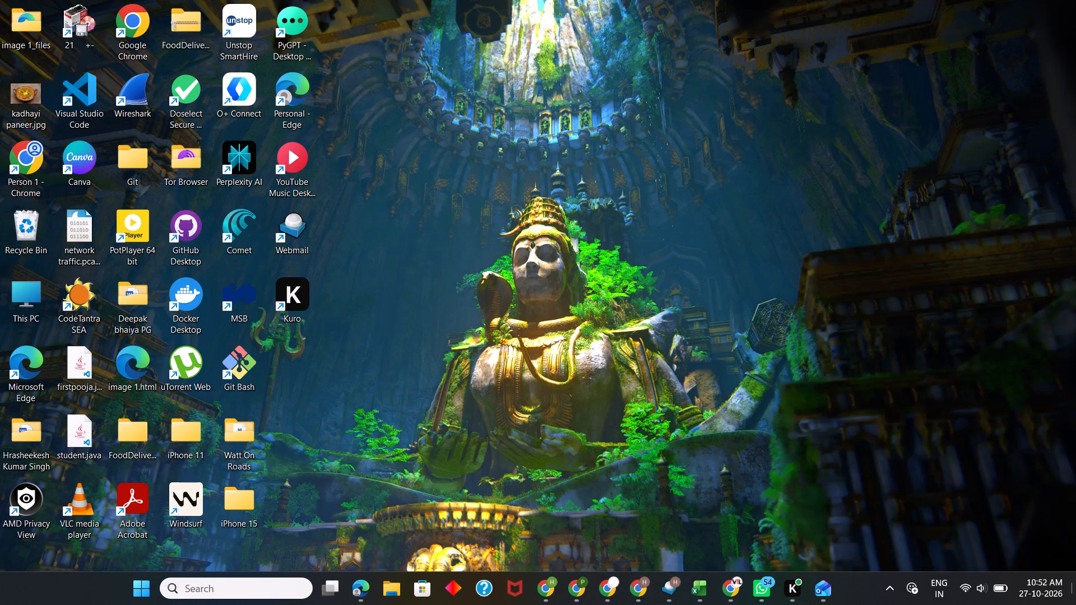